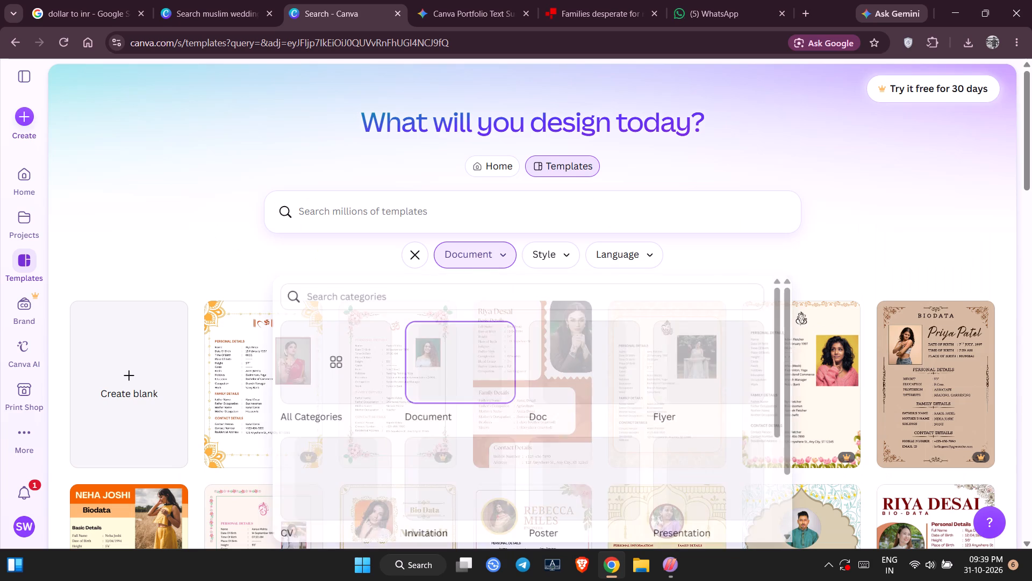
pyautogui.scroll(-1, 636, 371)
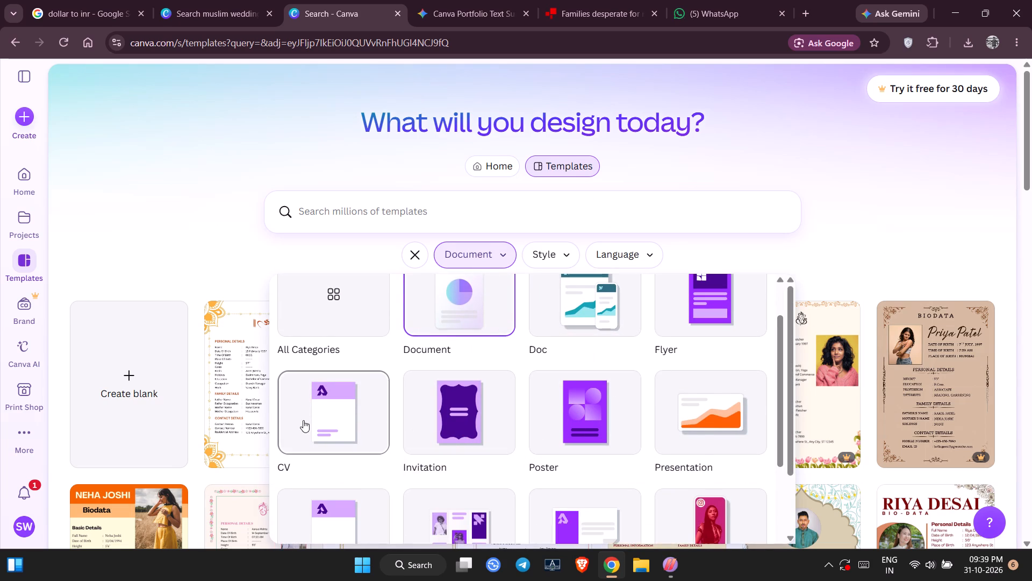
pyautogui.scroll(-1, 448, 391)
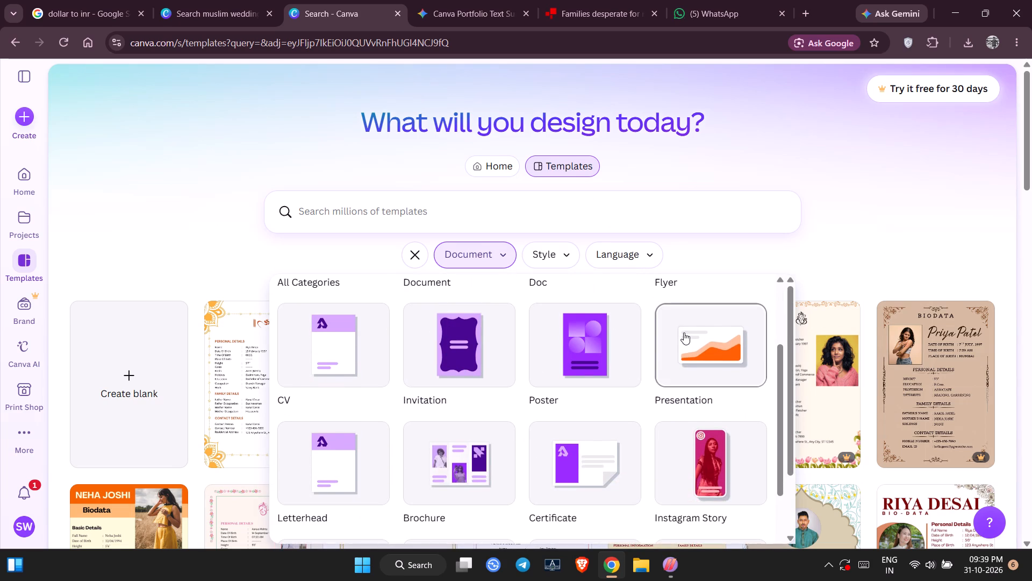
pyautogui.click(684, 333)
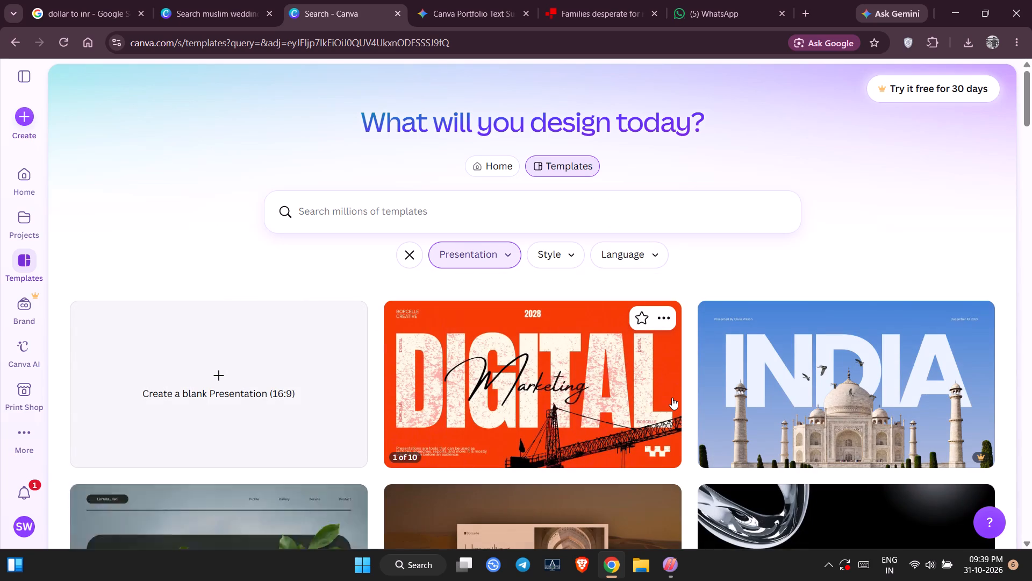
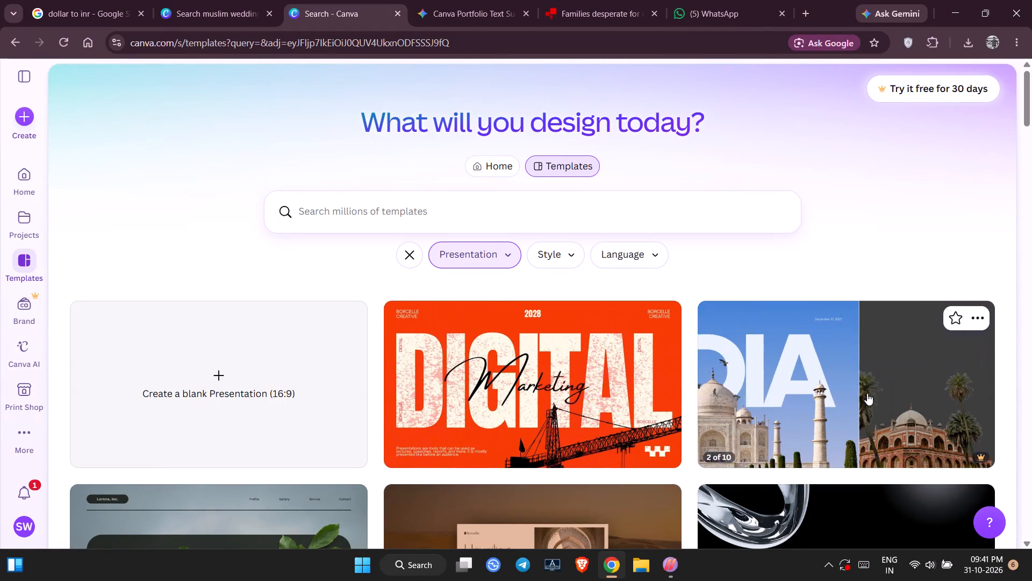
# Preview the India presentation template with the Taj Mahal cover, and close its preview.
pyautogui.click(866, 393)
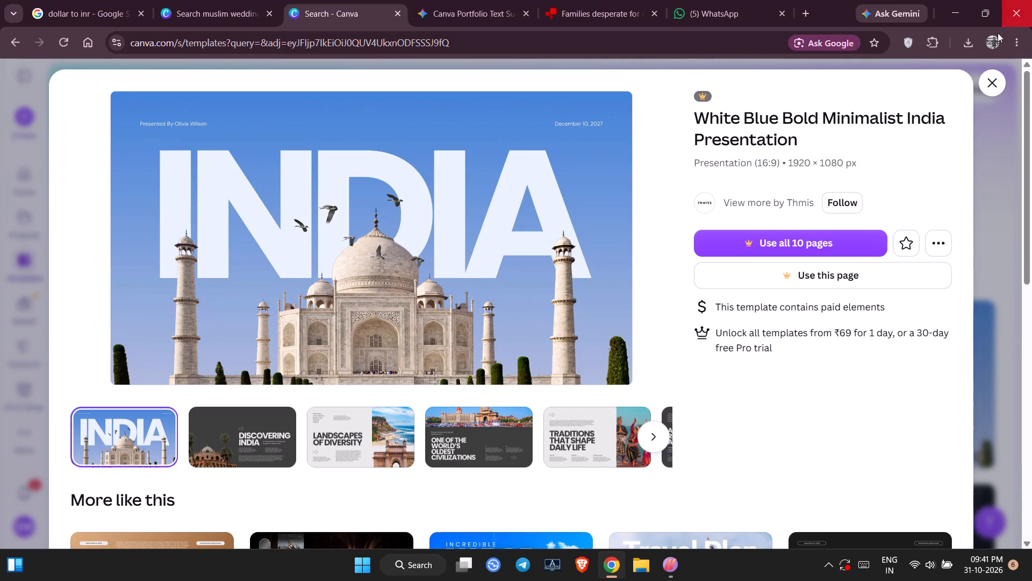
pyautogui.click(983, 88)
# Browse further through the presentation templates and open the preview of the Nature template with green leaves.
pyautogui.scroll(-2, 815, 248)
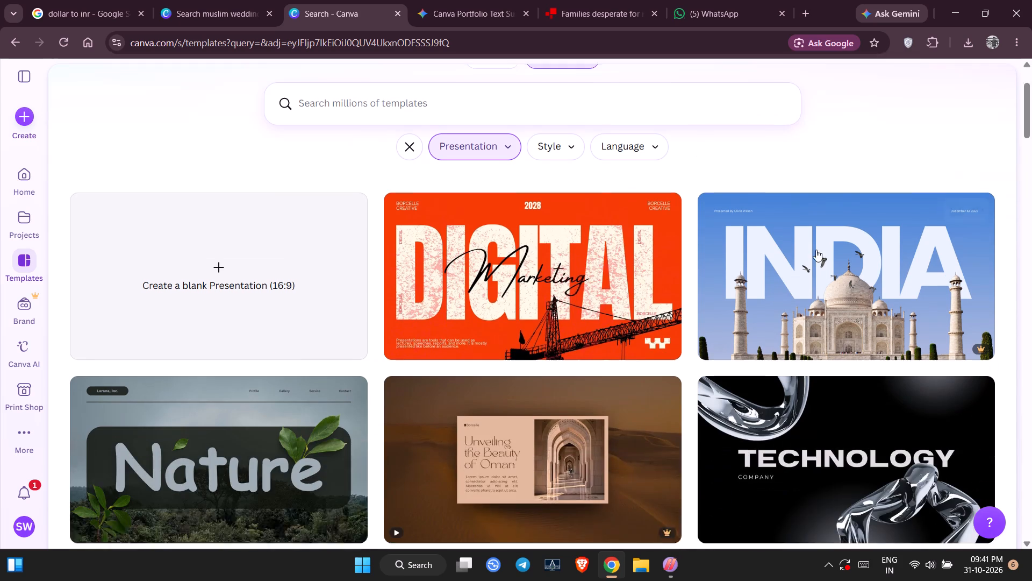
pyautogui.scroll(-3, 815, 272)
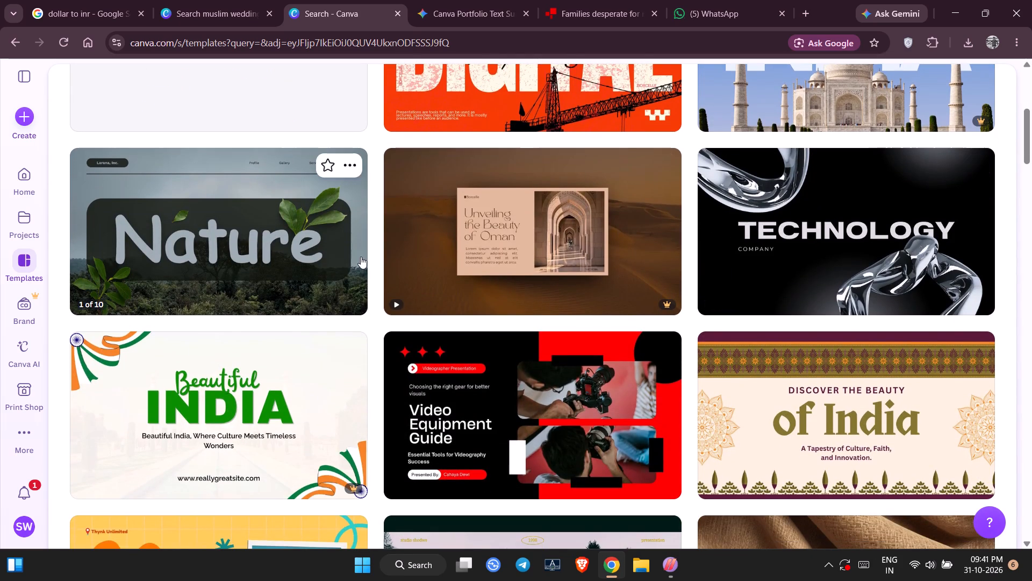
pyautogui.click(296, 260)
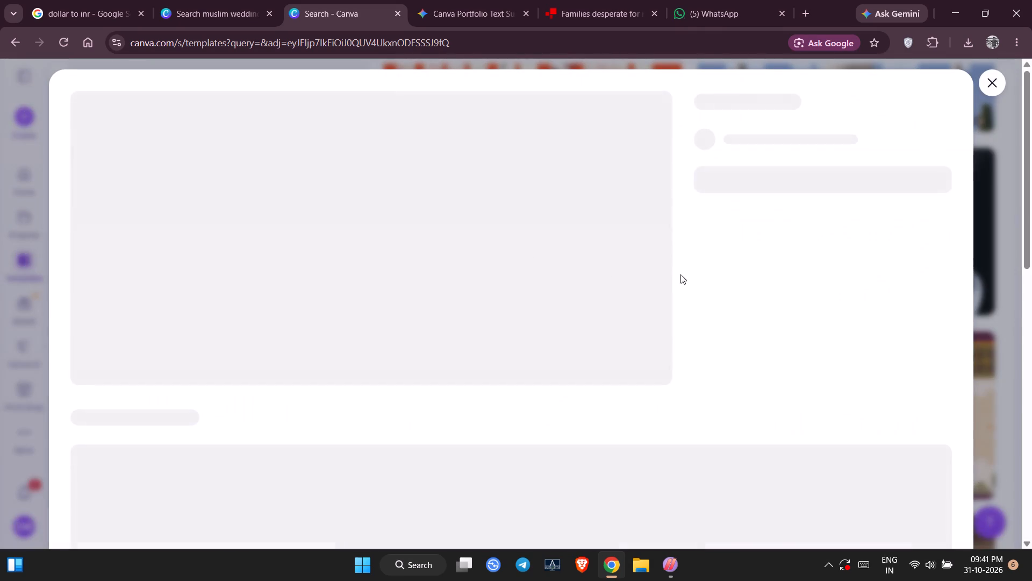
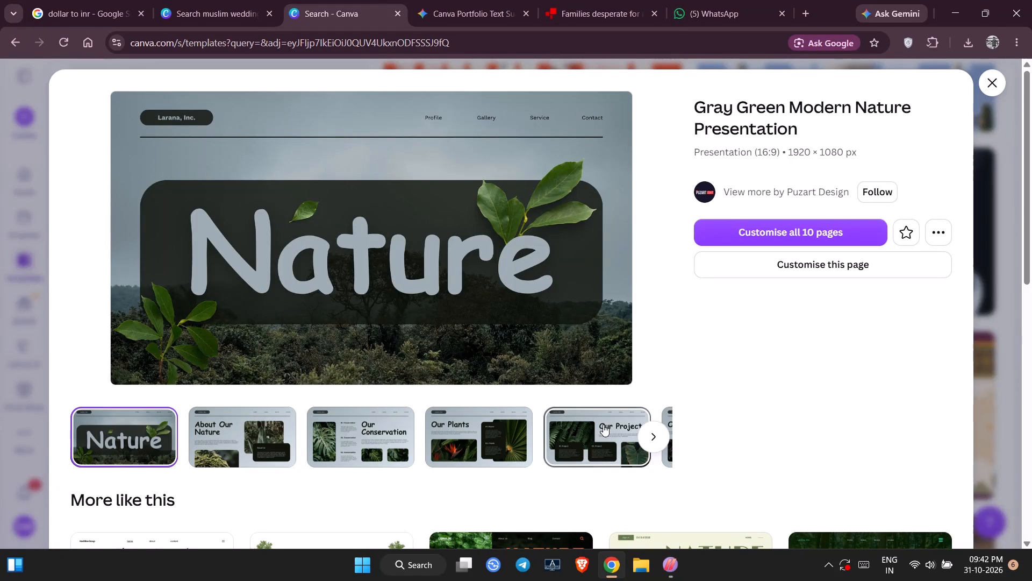
# Choose the "Our Conservation" page of the Nature template and open only that page as a new design for customising.
pyautogui.click(203, 423)
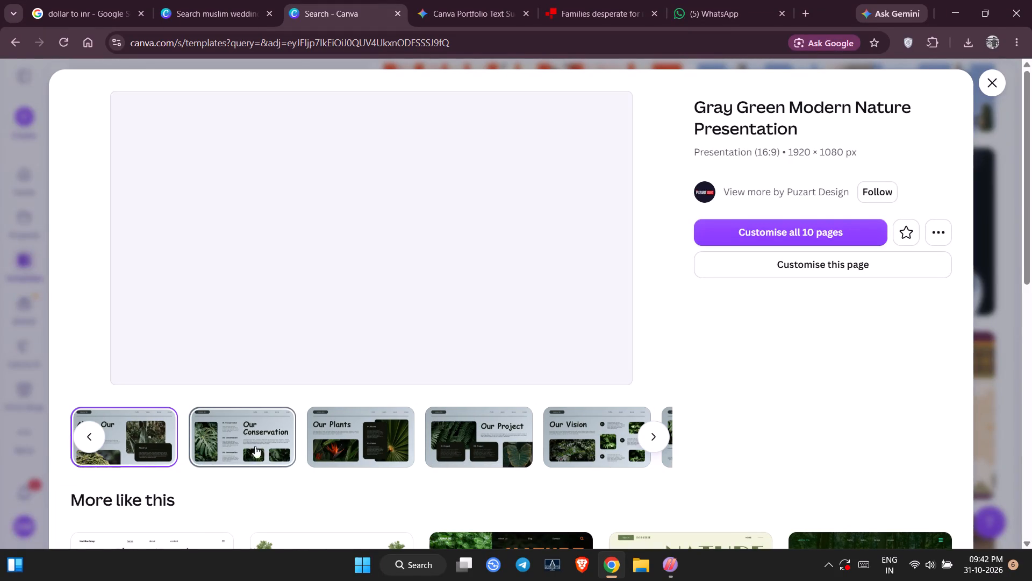
pyautogui.click(222, 445)
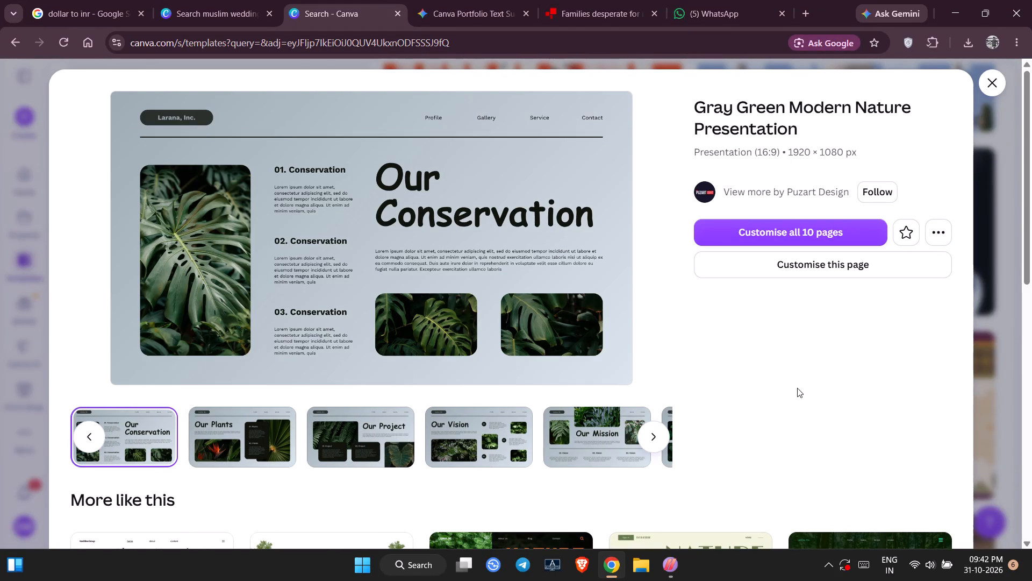
pyautogui.click(784, 261)
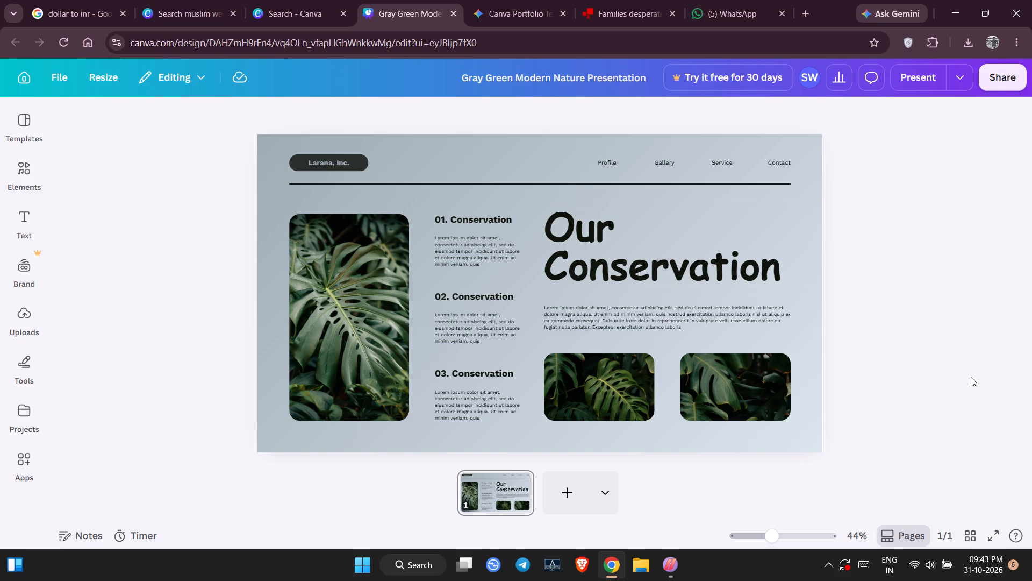
pyautogui.press('shift+super+s')
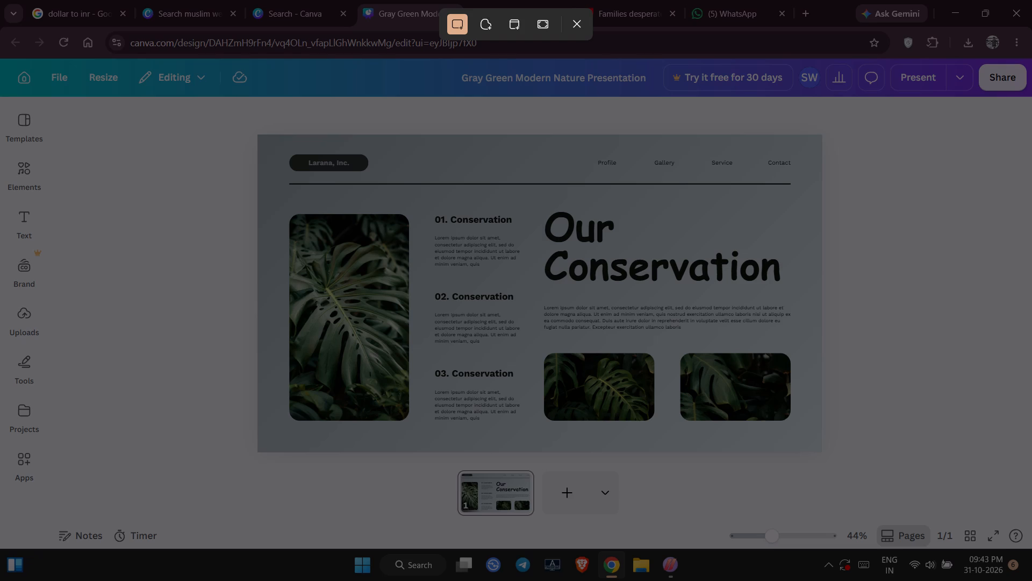
pyautogui.moveTo(259, 133); pyautogui.dragTo(321, 210)
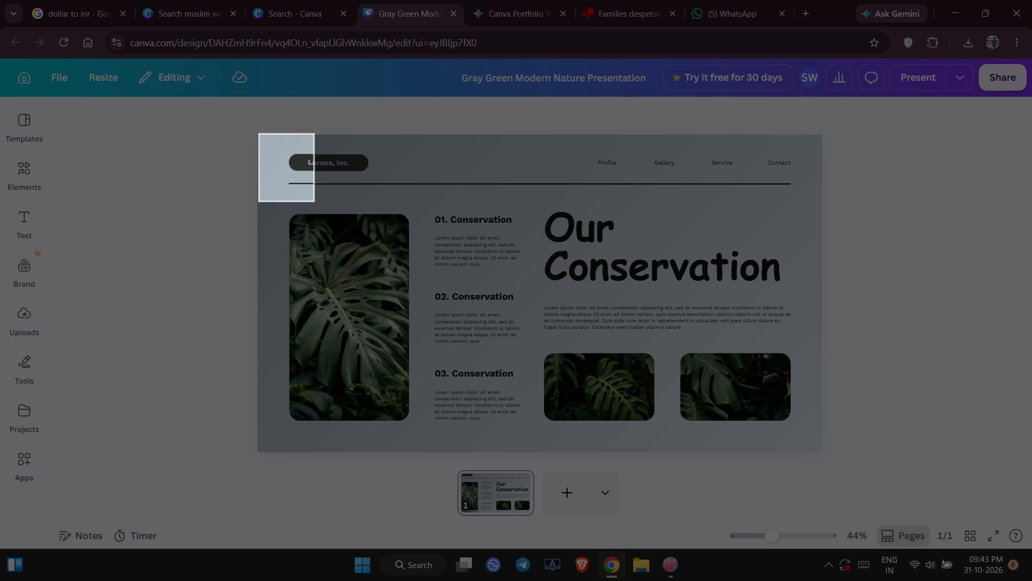
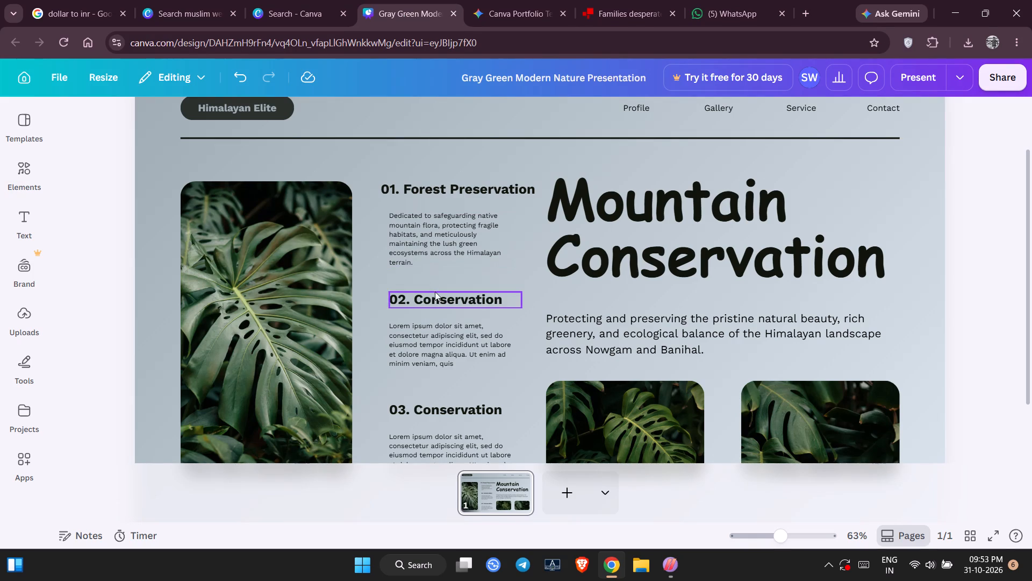
pyautogui.doubleClick(438, 299)
pyautogui.rightClick(438, 299)
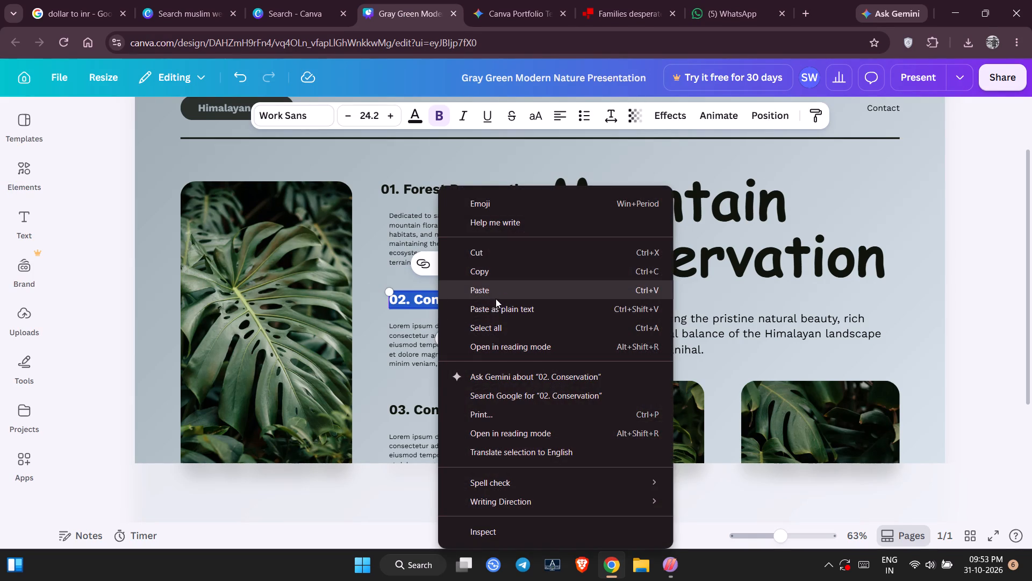
pyautogui.click(496, 295)
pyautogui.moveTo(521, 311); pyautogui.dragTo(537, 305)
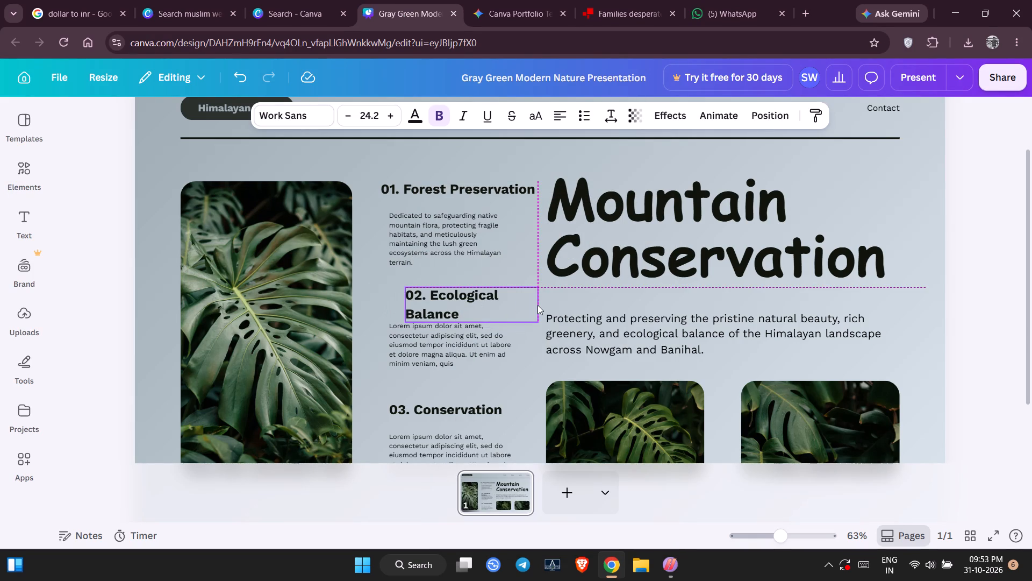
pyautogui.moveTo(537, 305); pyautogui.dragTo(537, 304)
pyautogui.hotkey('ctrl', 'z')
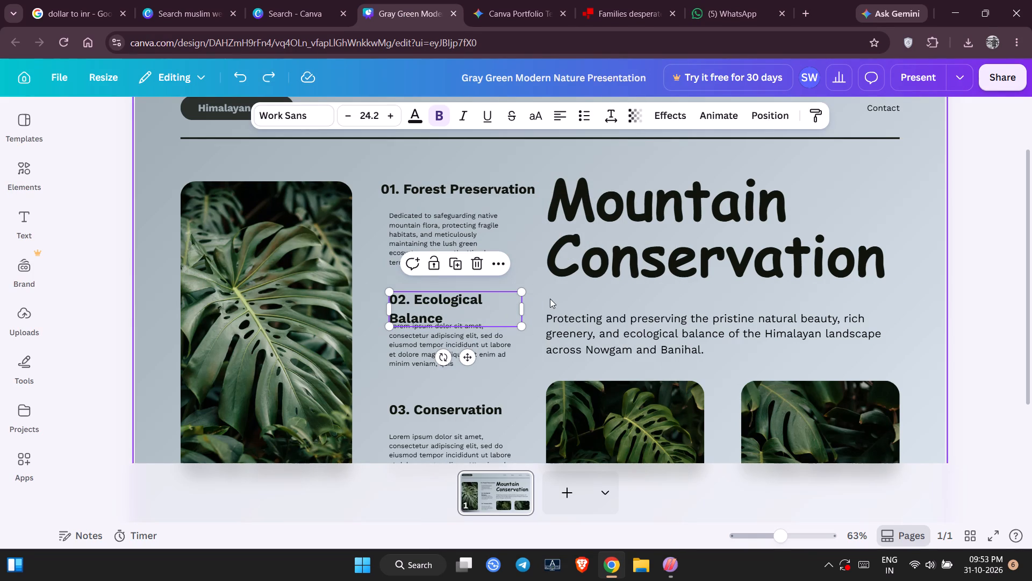
# Widen the "02. Ecological Balance" heading's text box so that the heading fits on a single line.
pyautogui.moveTo(526, 309); pyautogui.dragTo(535, 307)
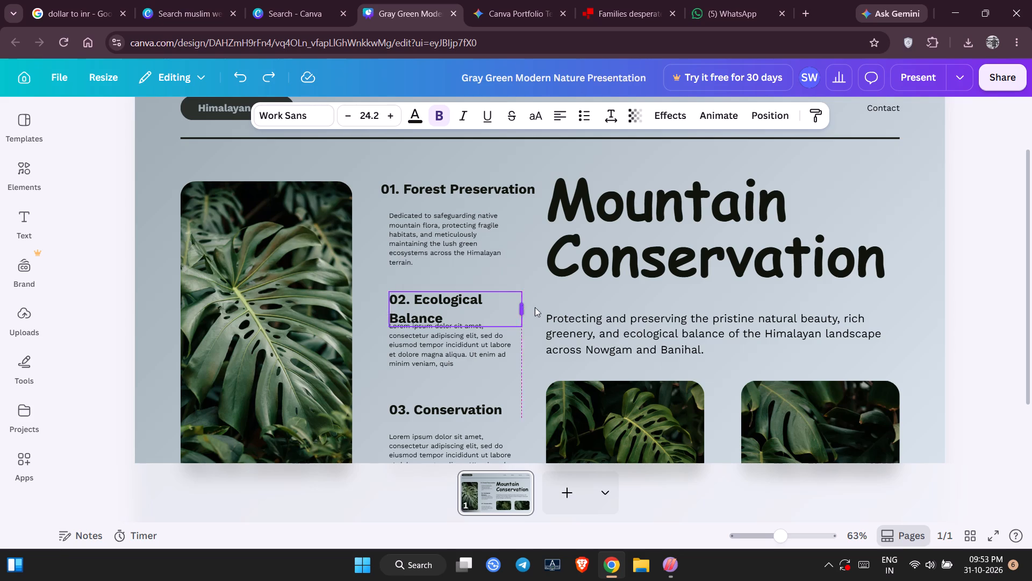
pyautogui.moveTo(535, 307); pyautogui.dragTo(551, 303)
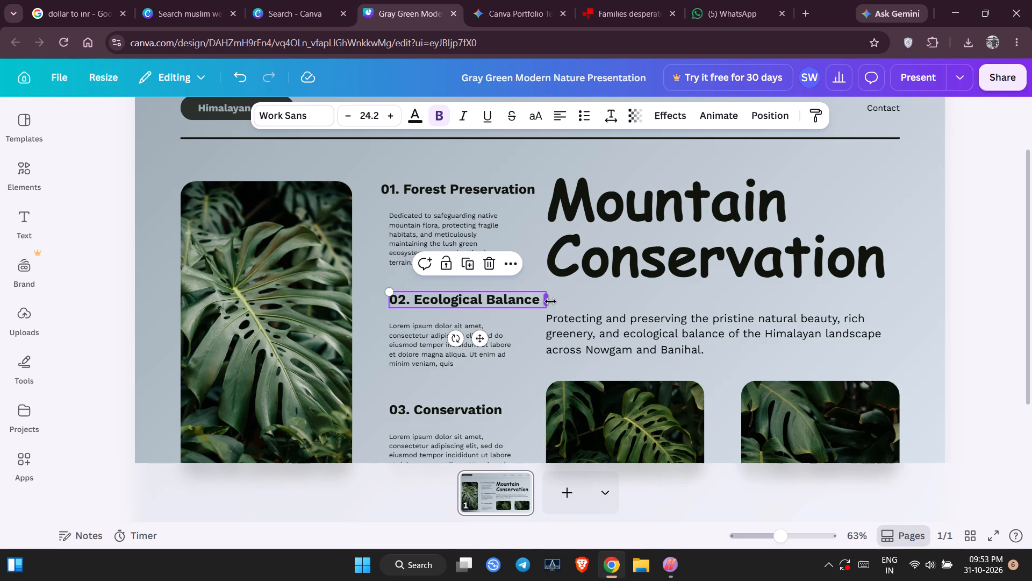
pyautogui.click(985, 258)
pyautogui.click(432, 295)
pyautogui.press('Left')
pyautogui.press('Left')
pyautogui.press('Left')
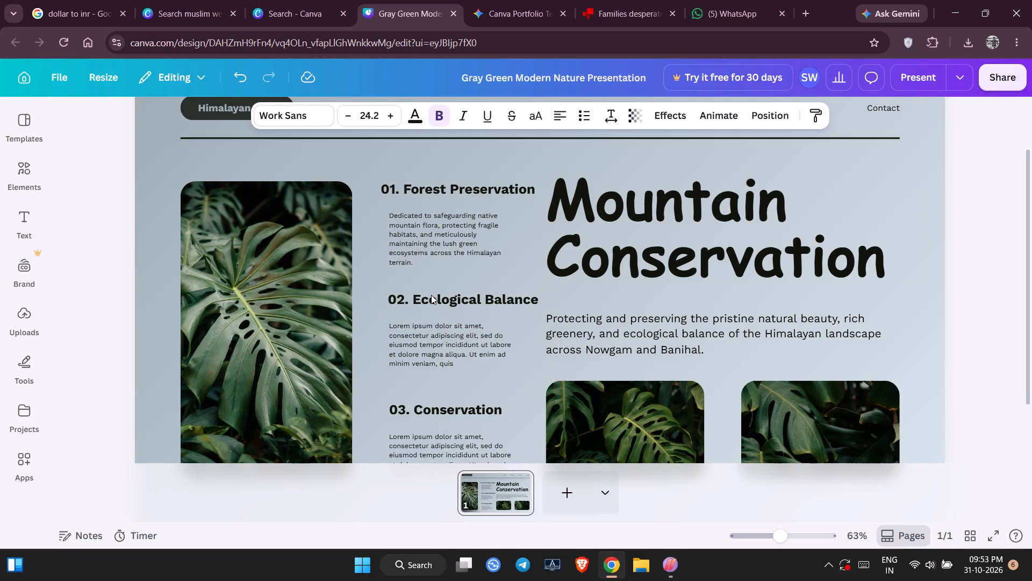
pyautogui.press('Left')
pyautogui.press('Left')
pyautogui.press('Left')
pyautogui.press('Left')
pyautogui.press('Left')
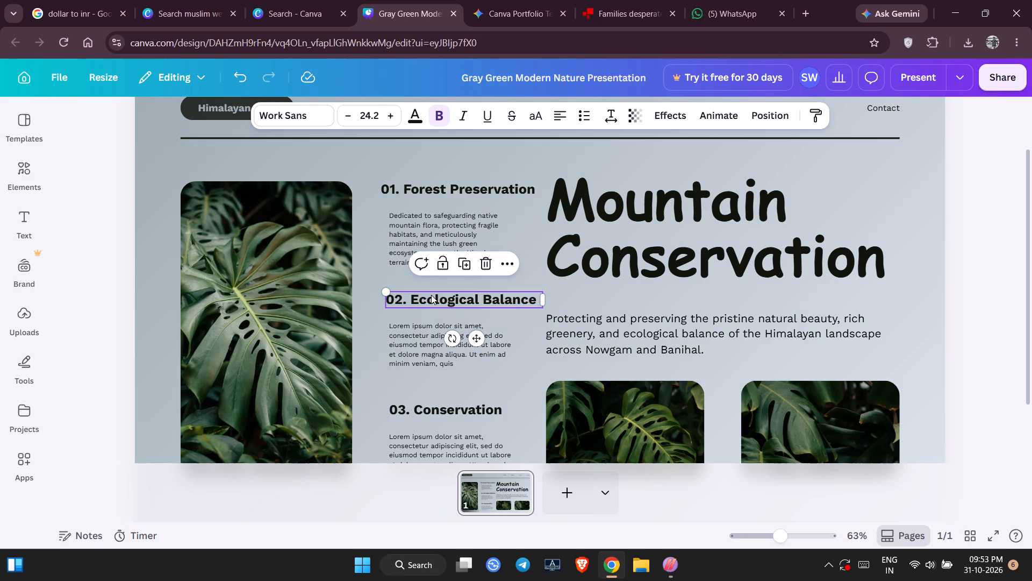
pyautogui.click(997, 258)
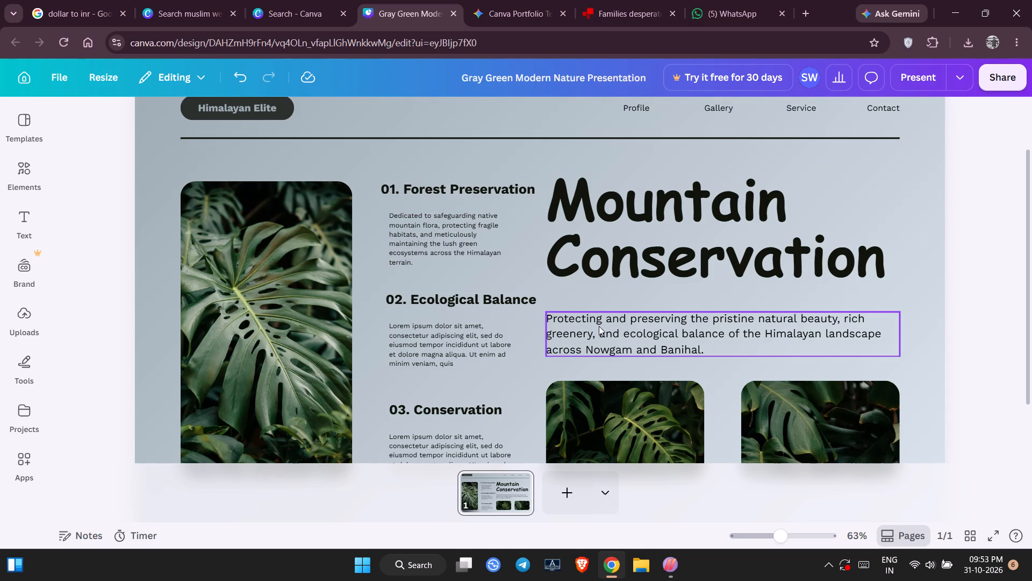
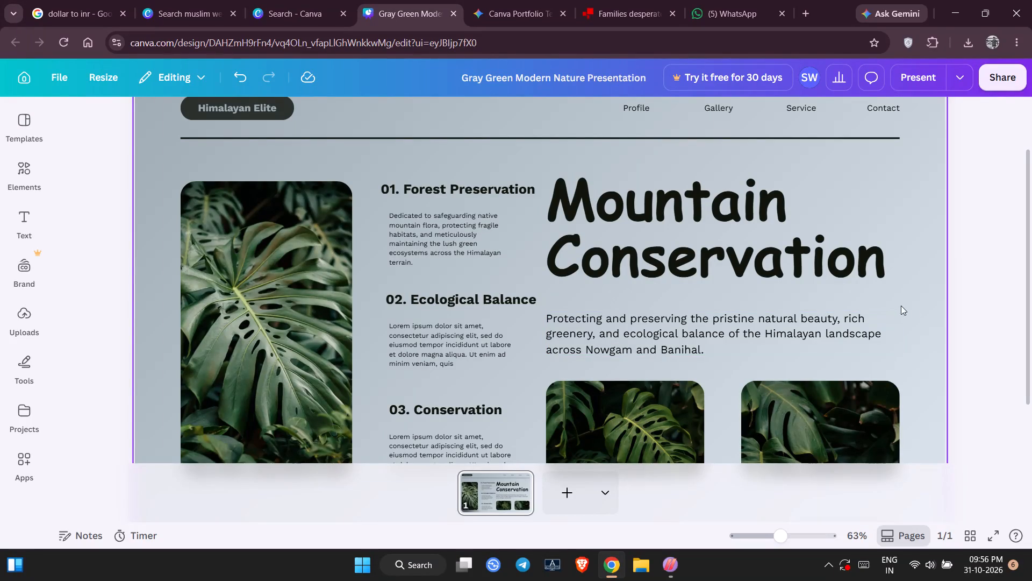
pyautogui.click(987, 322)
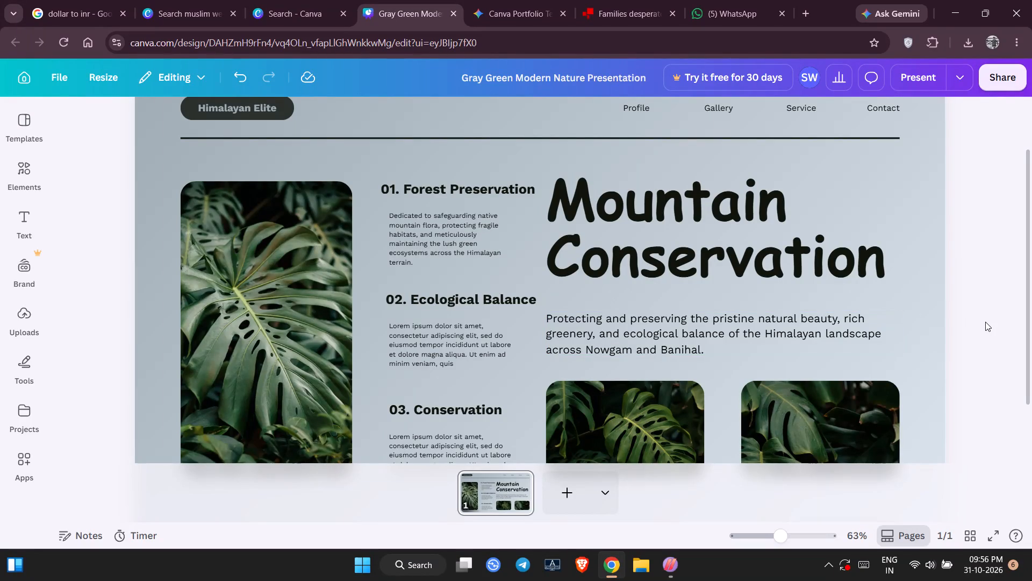
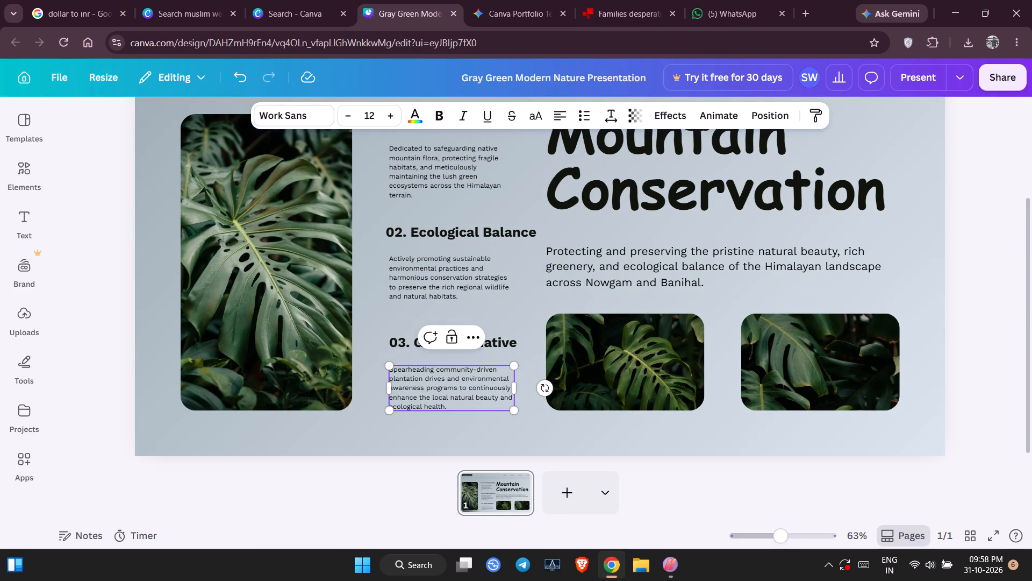
pyautogui.moveTo(778, 537); pyautogui.dragTo(771, 538)
pyautogui.scroll(3, 832, 412)
pyautogui.scroll(3, 926, 309)
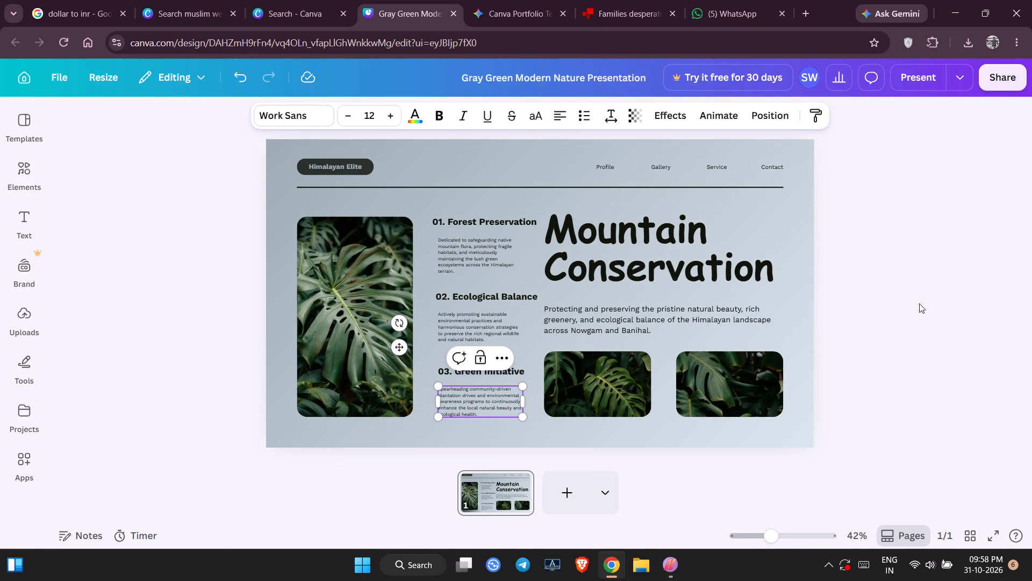
pyautogui.scroll(1, 919, 303)
pyautogui.scroll(-3, 919, 303)
pyautogui.scroll(3, 919, 303)
pyautogui.moveTo(769, 539); pyautogui.dragTo(771, 539)
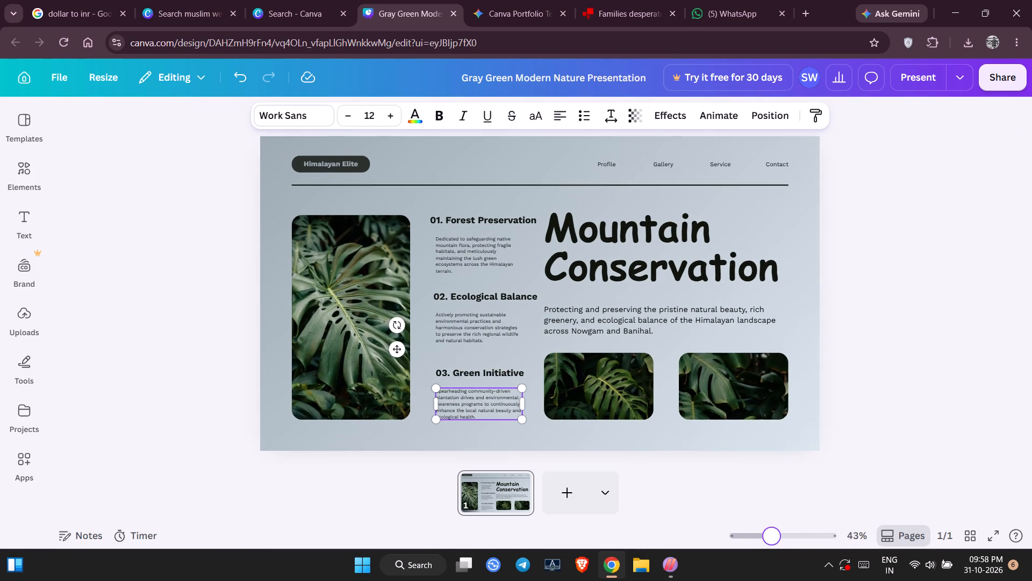
pyautogui.moveTo(771, 539); pyautogui.dragTo(775, 539)
pyautogui.click(969, 304)
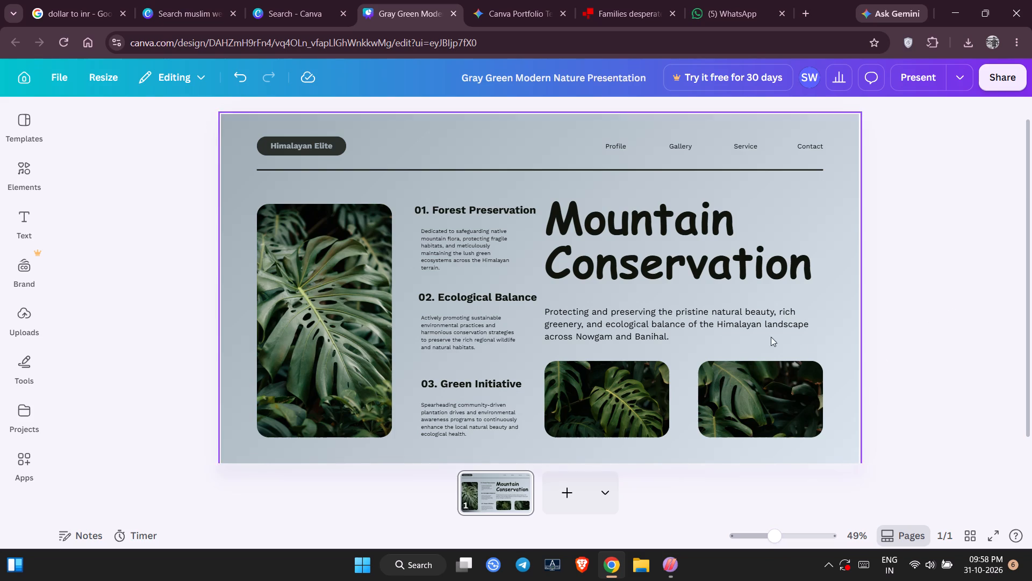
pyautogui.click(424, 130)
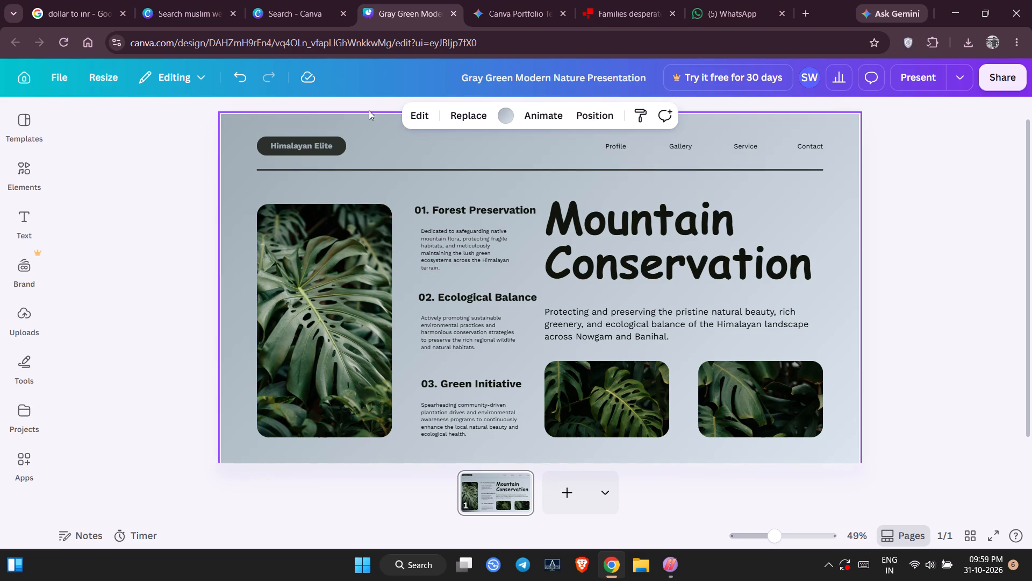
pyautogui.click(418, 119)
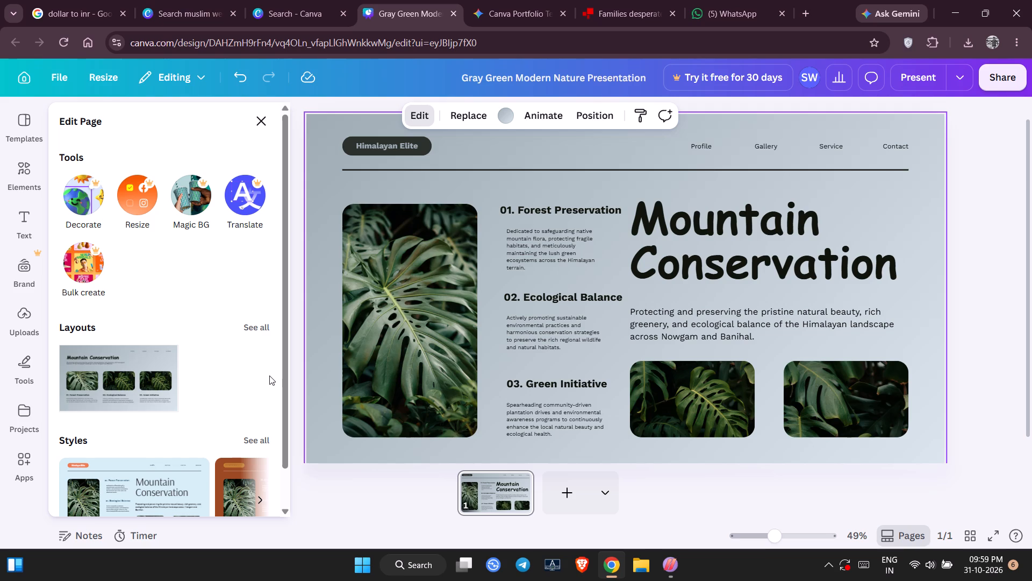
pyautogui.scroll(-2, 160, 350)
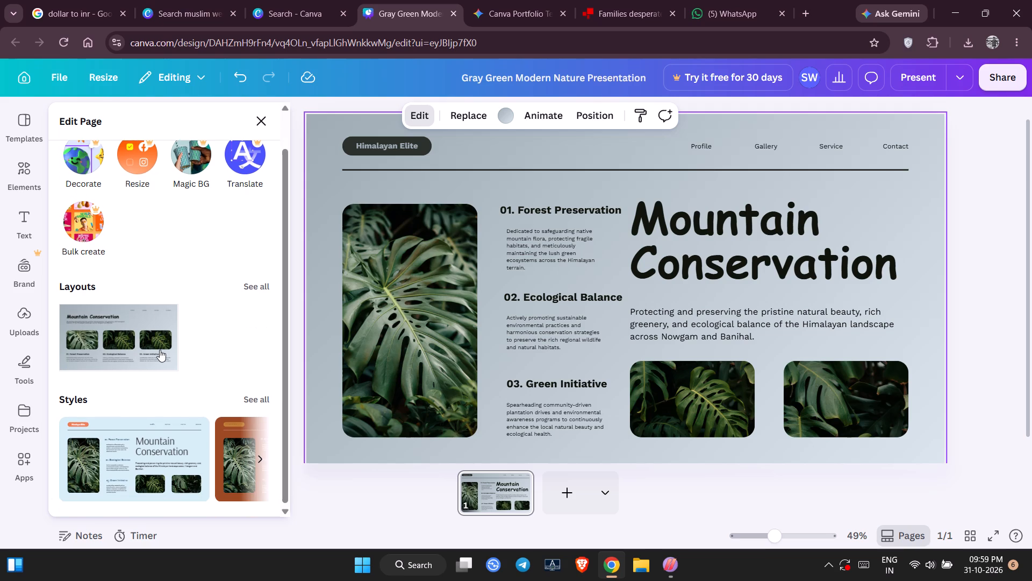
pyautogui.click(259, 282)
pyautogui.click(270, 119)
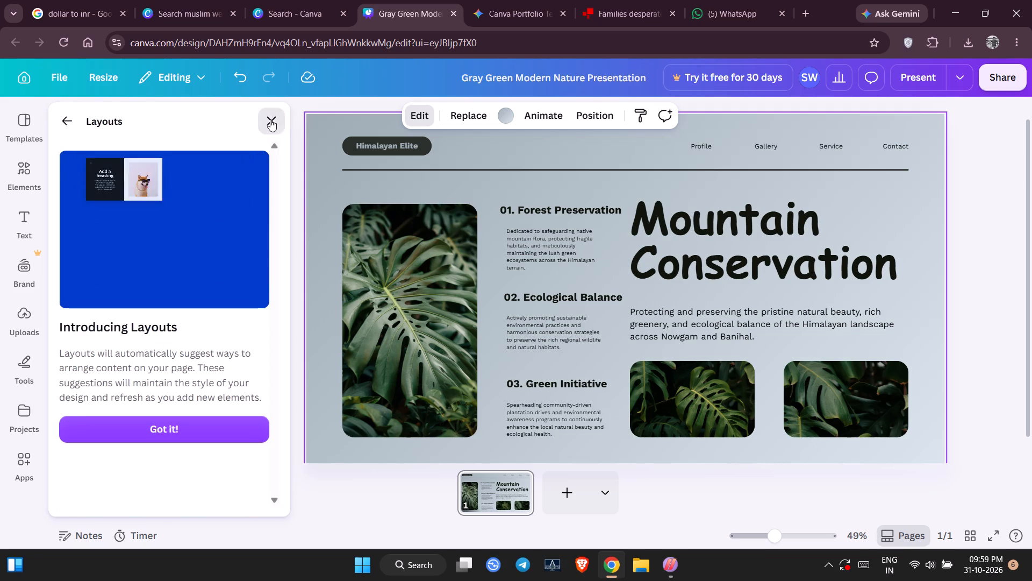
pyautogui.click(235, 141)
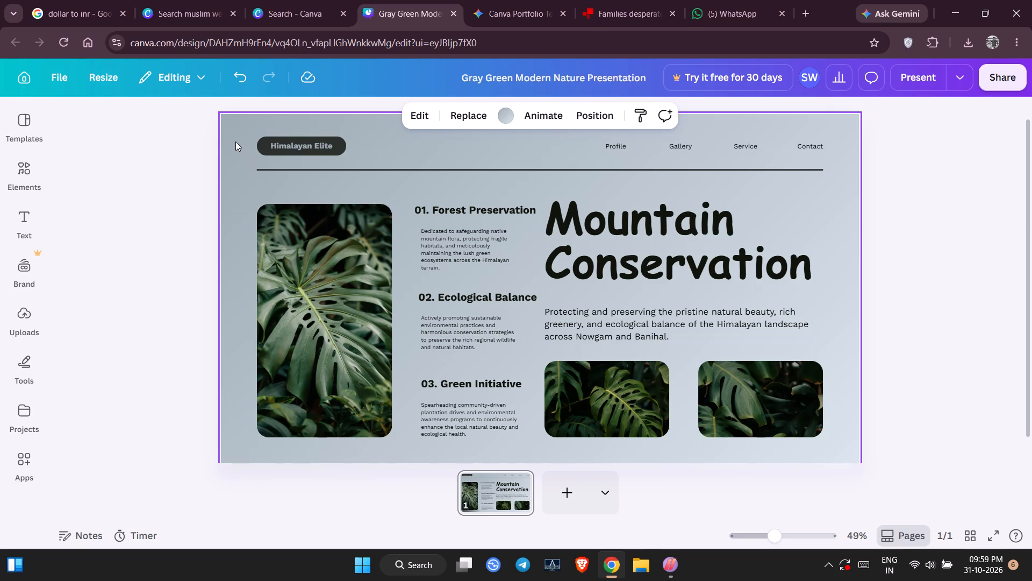
# Restyle the page with the suggested restyles, trying the brown, off-white and navy ones and ending on red with a white title.
pyautogui.click(248, 136)
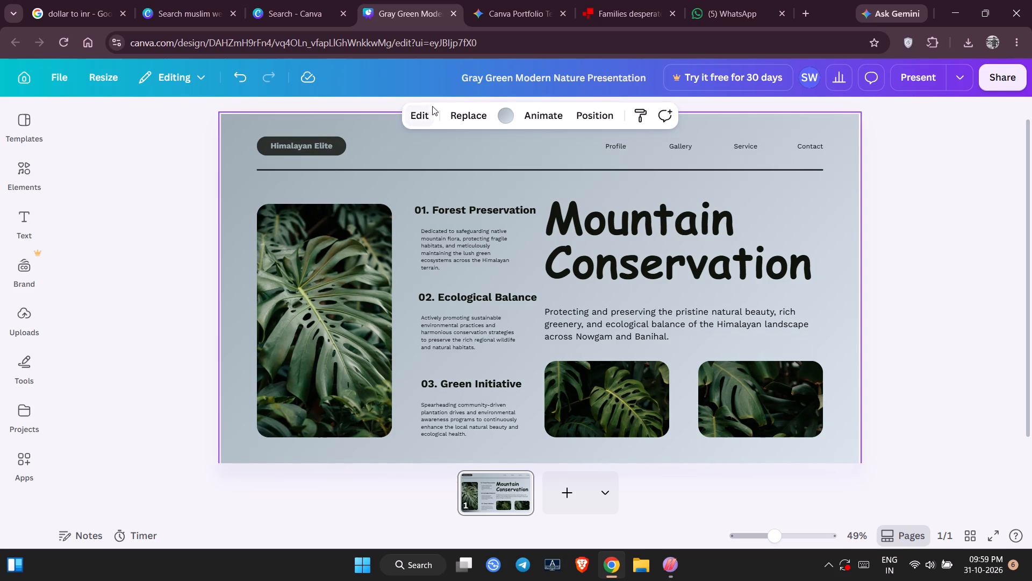
pyautogui.click(424, 110)
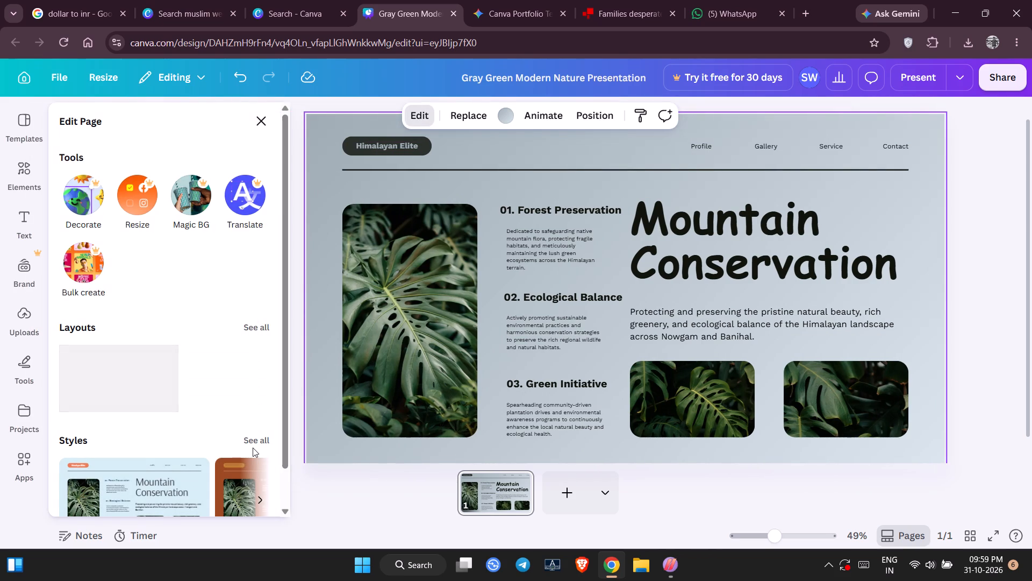
pyautogui.click(254, 438)
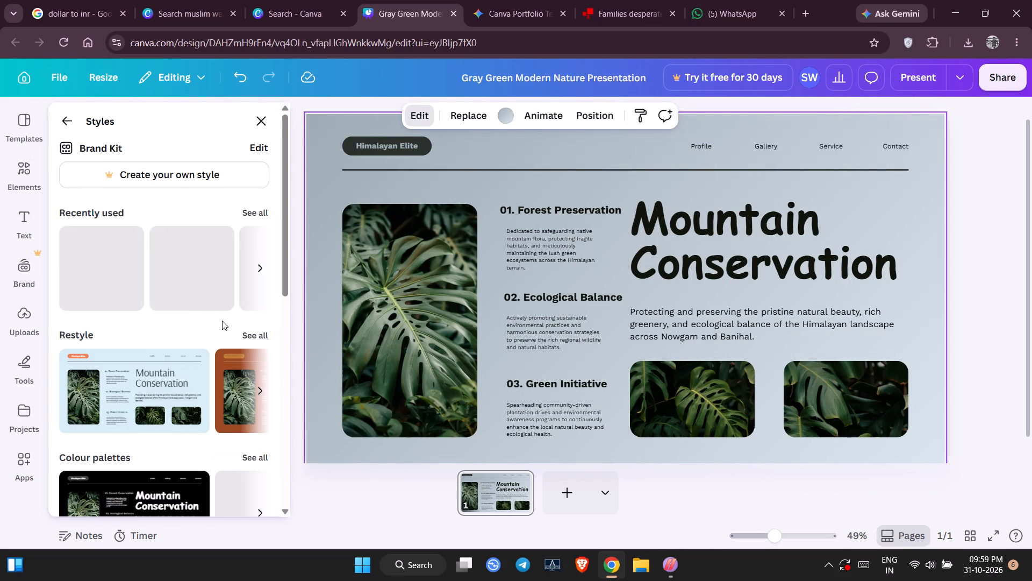
pyautogui.scroll(-2, 222, 321)
pyautogui.click(261, 194)
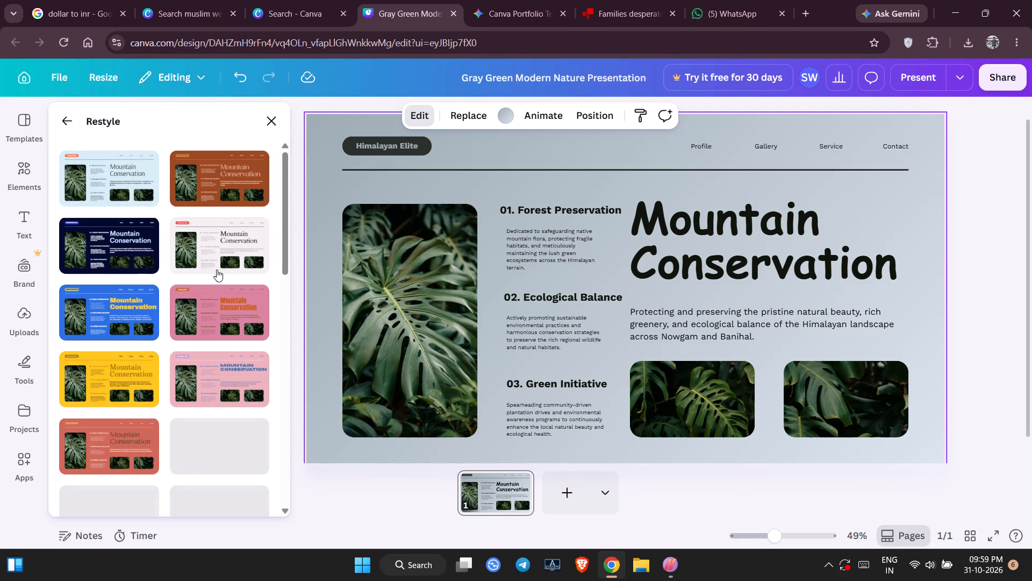
pyautogui.click(194, 191)
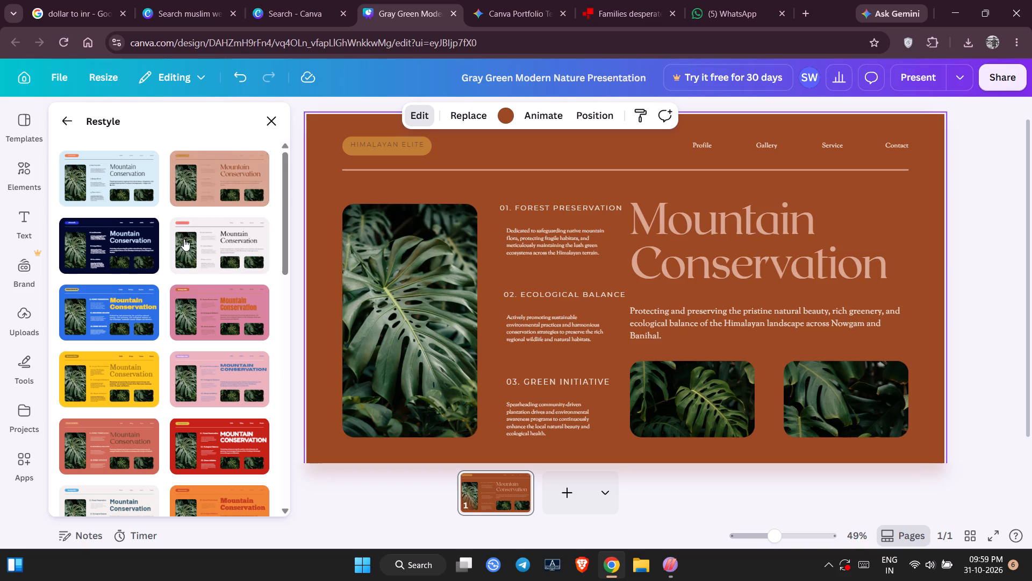
pyautogui.click(184, 239)
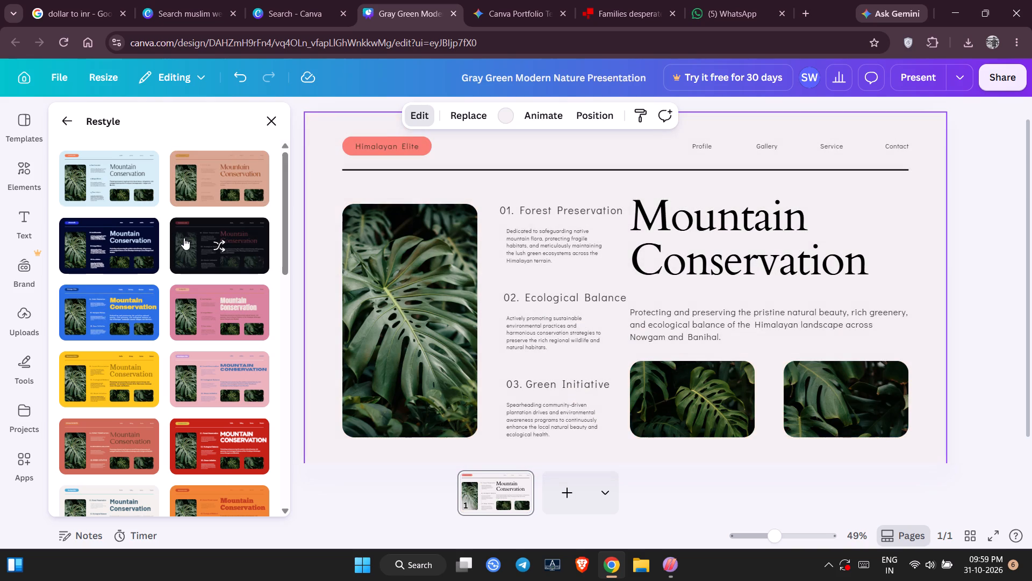
pyautogui.click(100, 250)
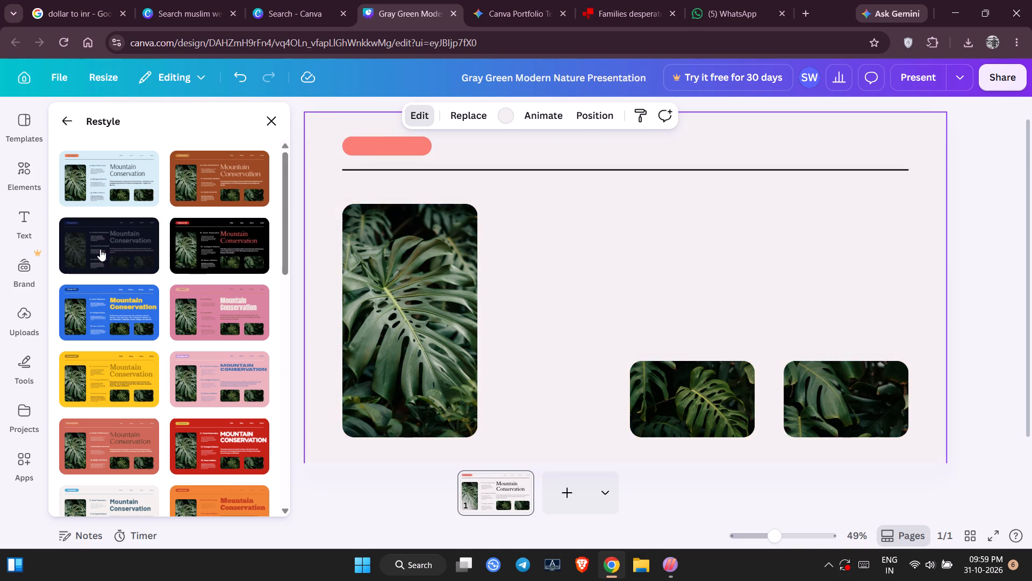
pyautogui.scroll(-2, 131, 290)
pyautogui.click(174, 311)
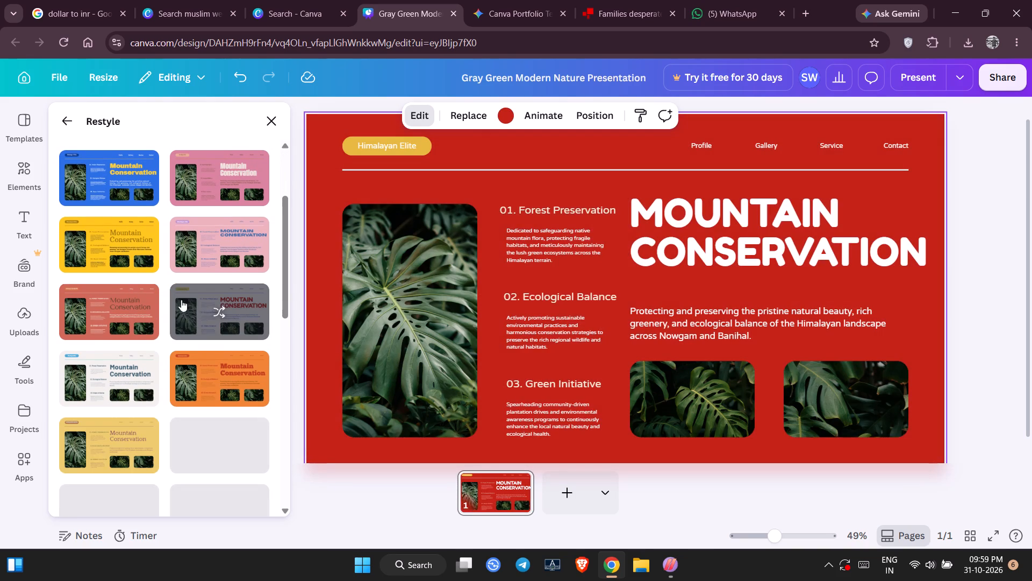
# Restyle the page with further suggested restyles, trying terracotta and light grey, and ending on salmon pink with a dark brown title.
pyautogui.click(208, 374)
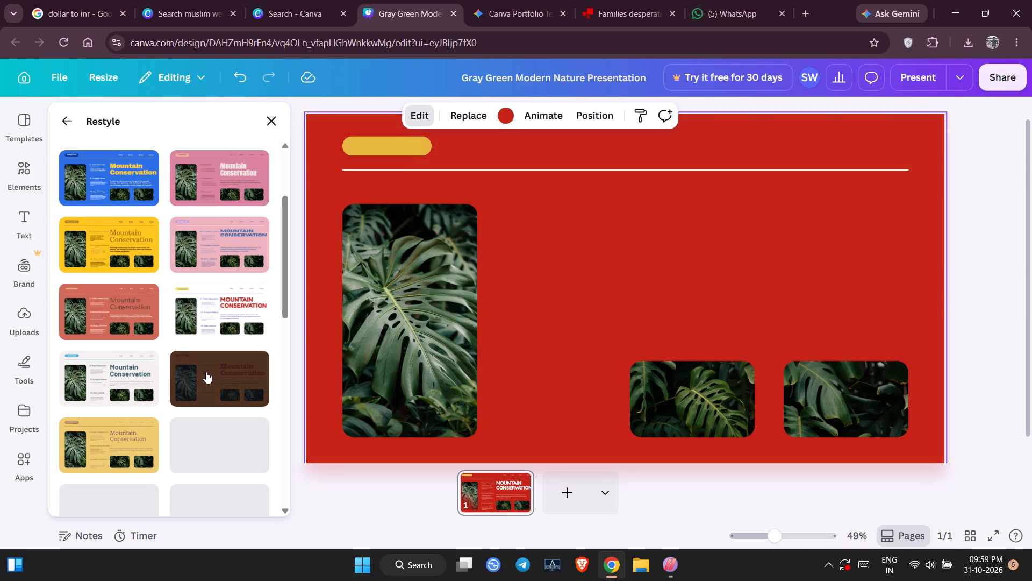
pyautogui.click(121, 322)
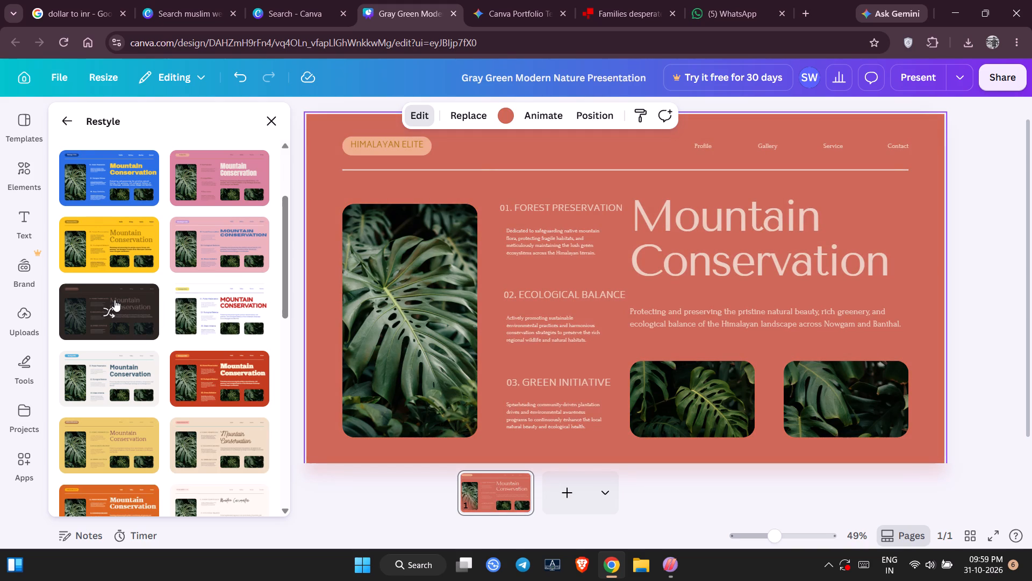
pyautogui.scroll(-2, 114, 295)
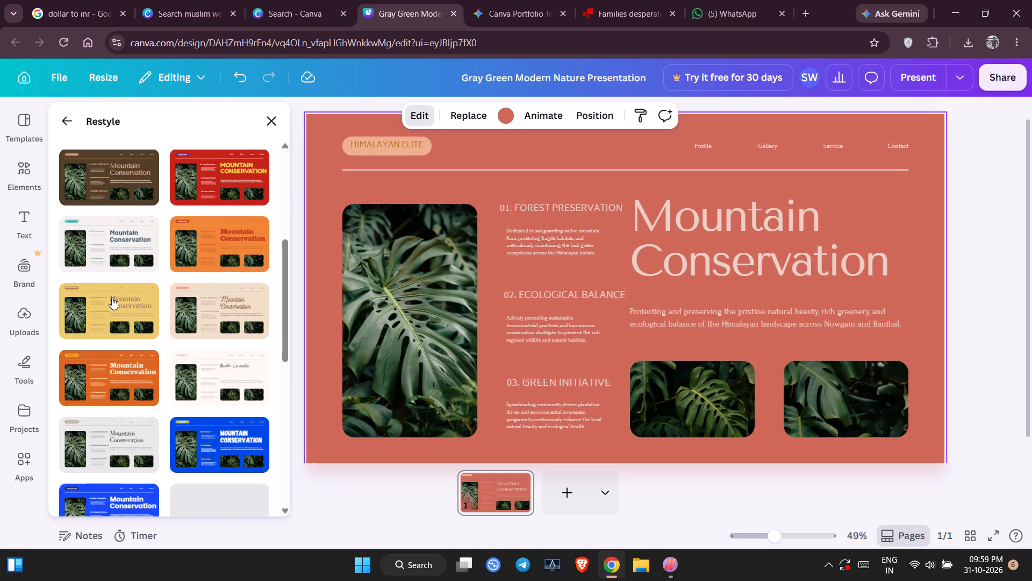
pyautogui.scroll(-2, 125, 326)
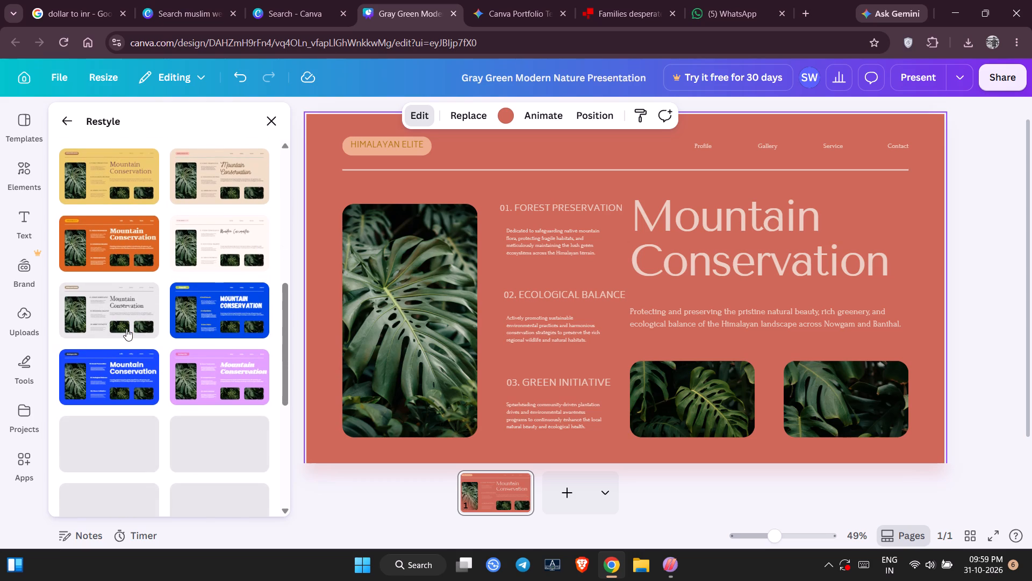
pyautogui.scroll(-1, 111, 310)
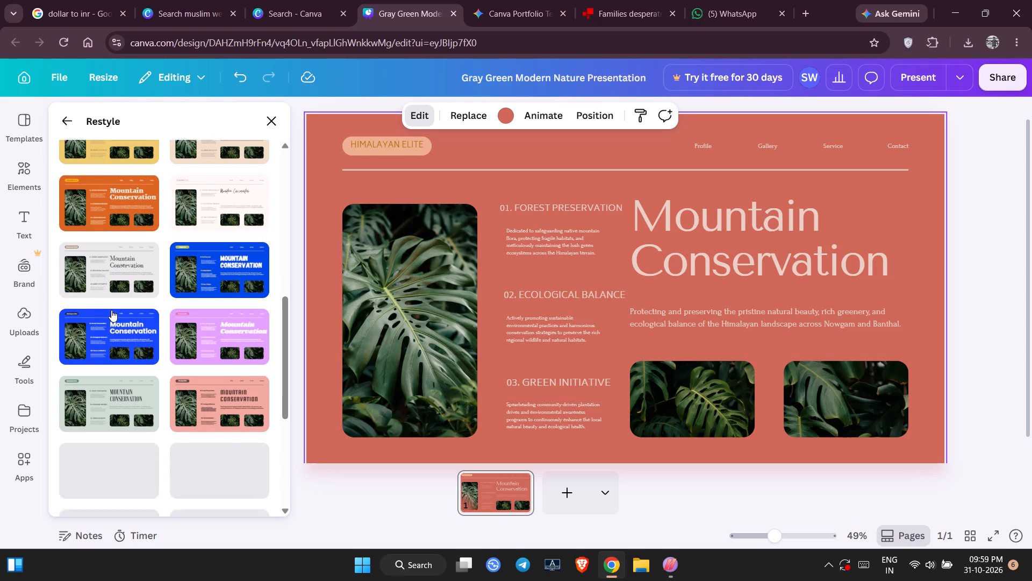
pyautogui.scroll(-1, 111, 310)
pyautogui.click(97, 192)
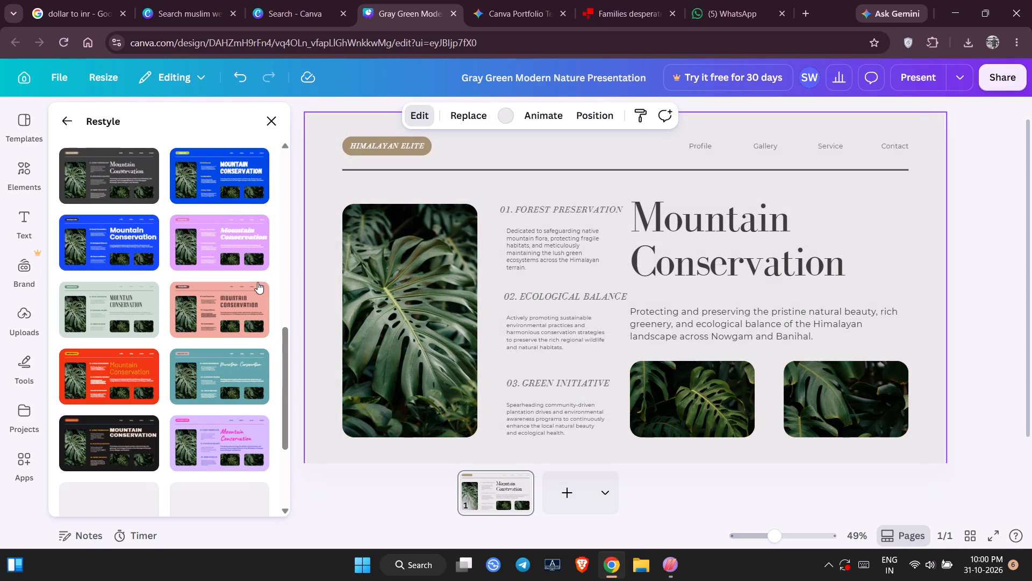
pyautogui.click(221, 324)
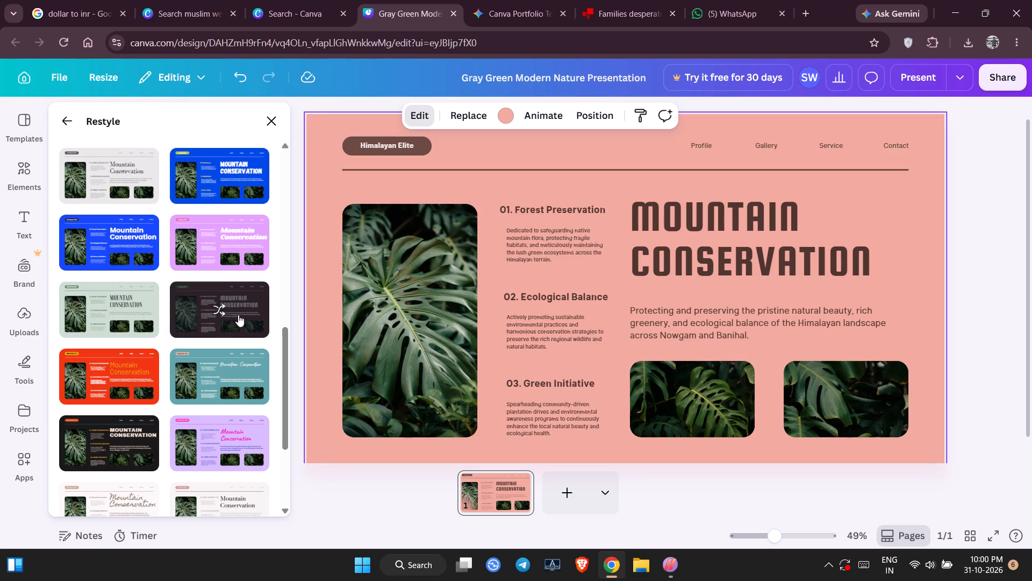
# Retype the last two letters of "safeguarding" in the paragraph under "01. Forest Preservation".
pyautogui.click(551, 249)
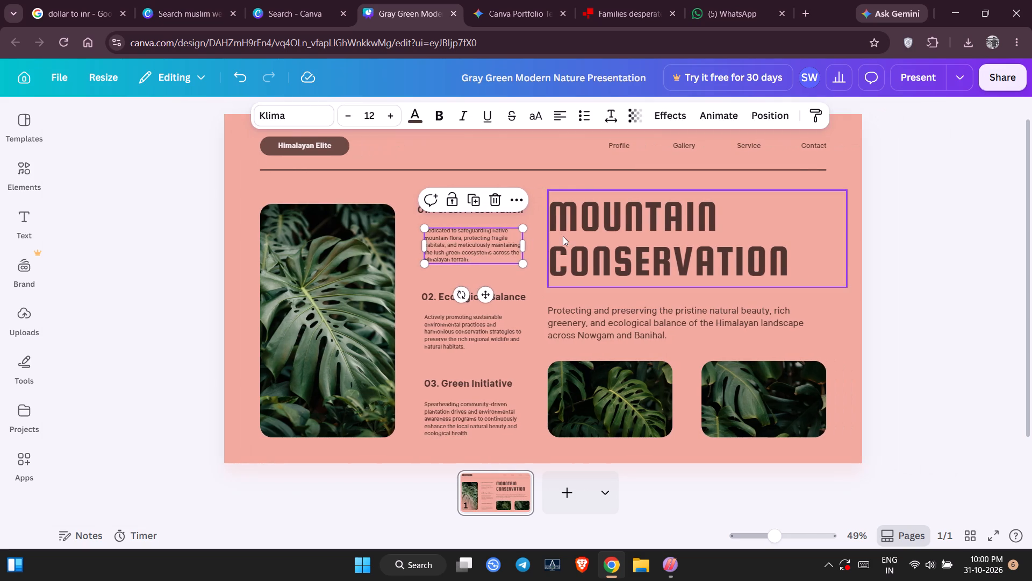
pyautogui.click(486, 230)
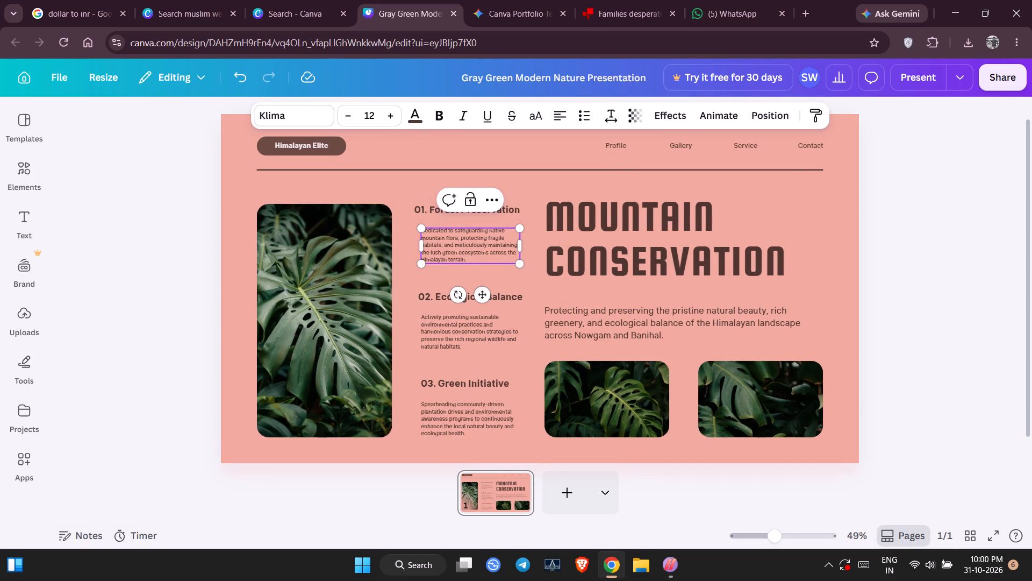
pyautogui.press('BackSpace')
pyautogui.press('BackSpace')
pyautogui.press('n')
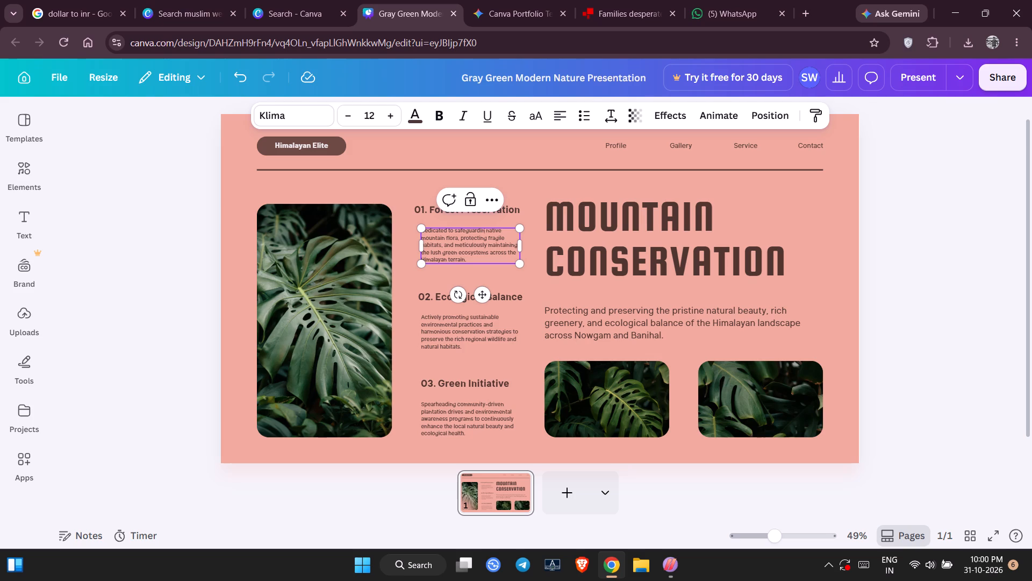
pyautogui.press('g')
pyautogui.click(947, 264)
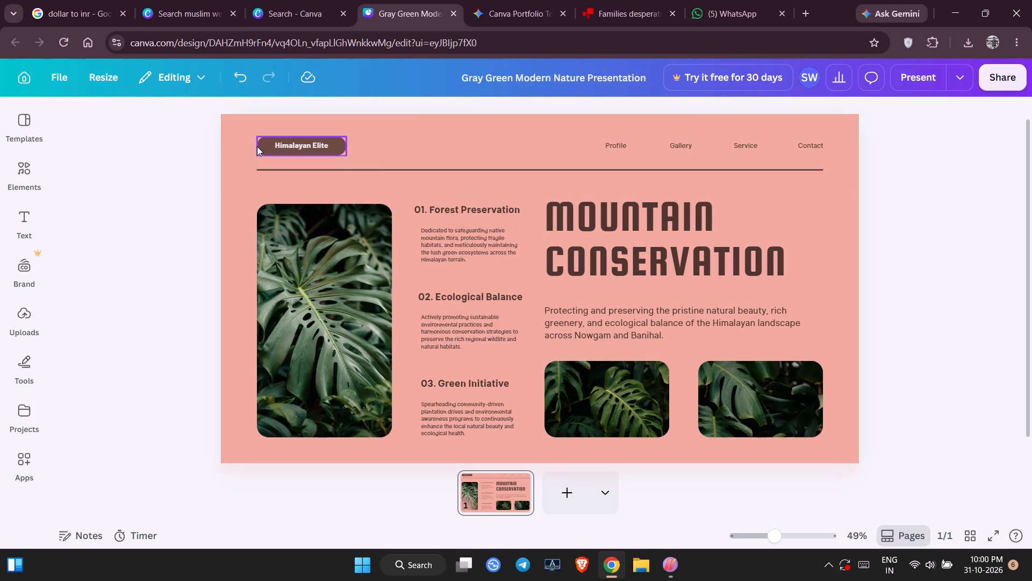
# Recolour the page with the dark green colour palette that has a pale green title, keeping the current fonts.
pyautogui.click(257, 146)
pyautogui.click(244, 151)
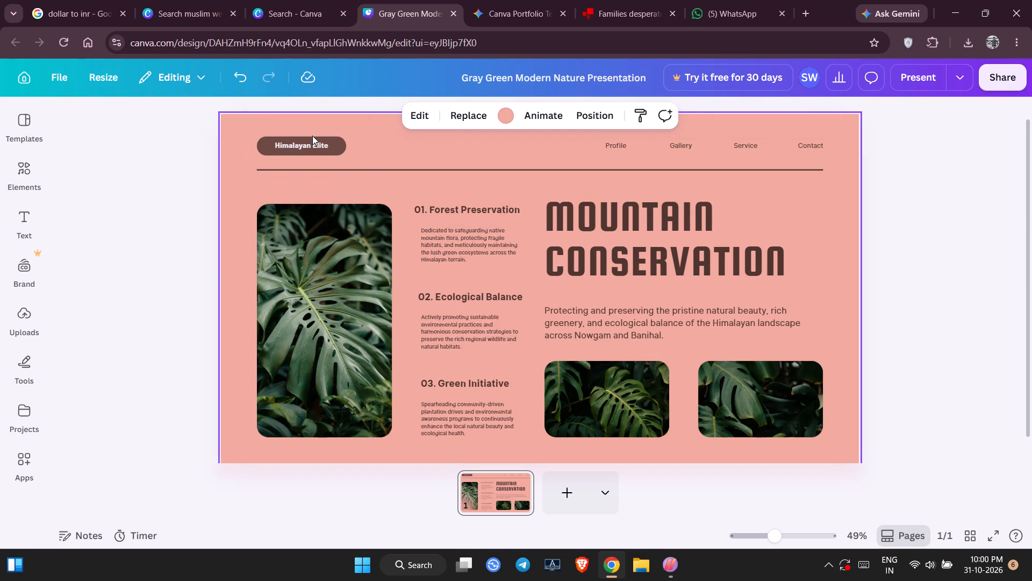
pyautogui.click(423, 112)
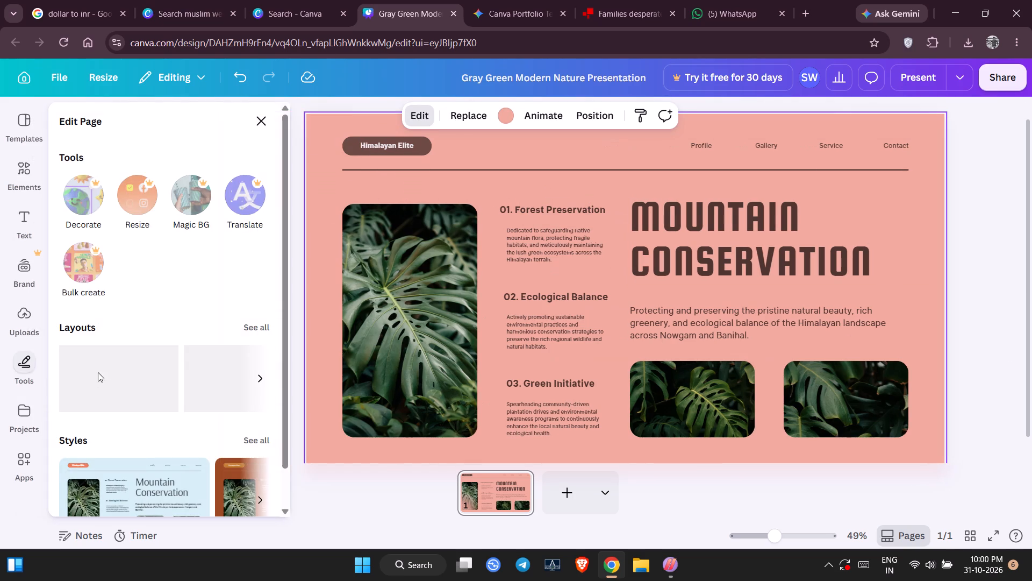
pyautogui.click(260, 441)
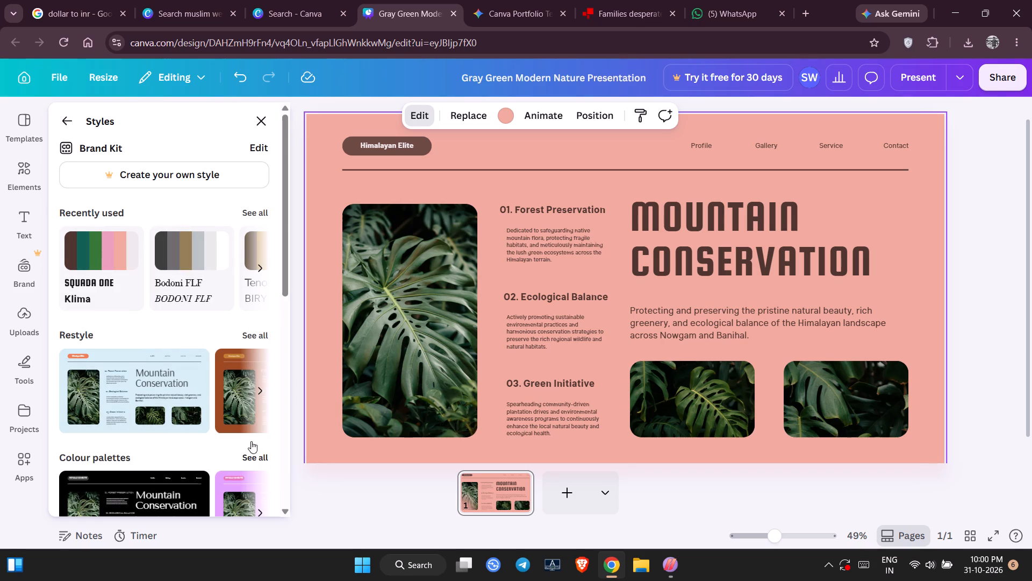
pyautogui.scroll(-3, 216, 366)
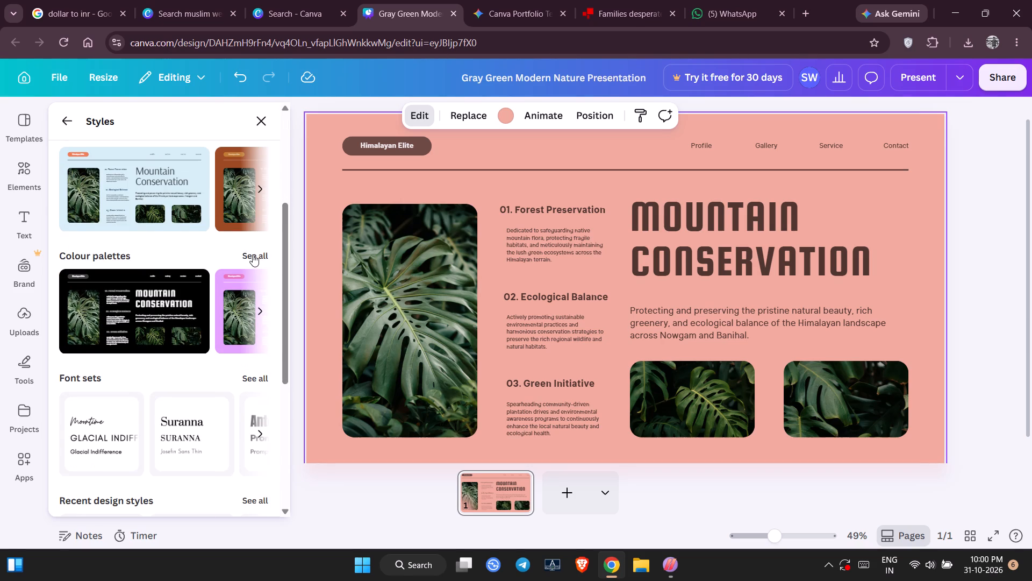
pyautogui.click(253, 256)
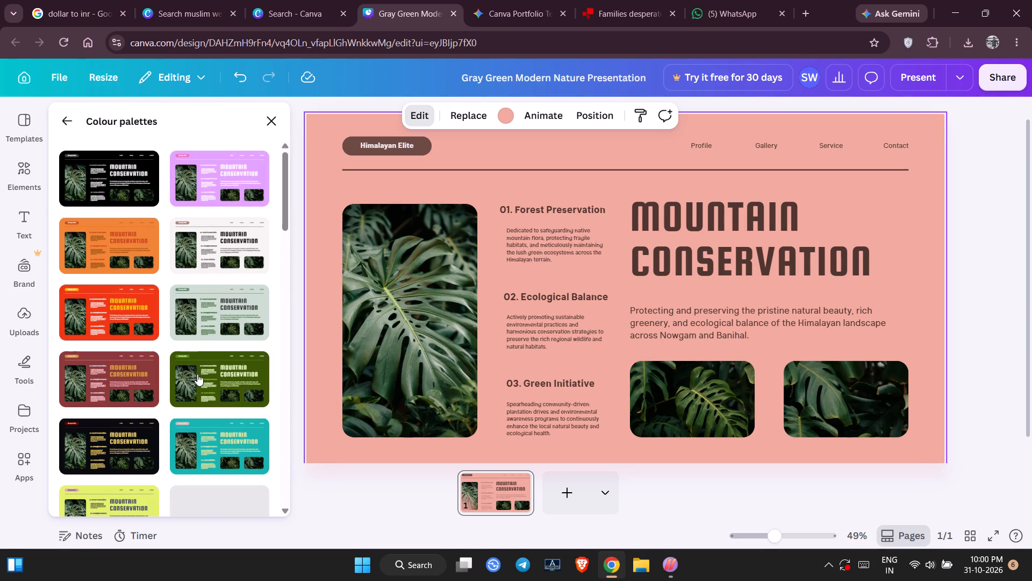
pyautogui.click(197, 374)
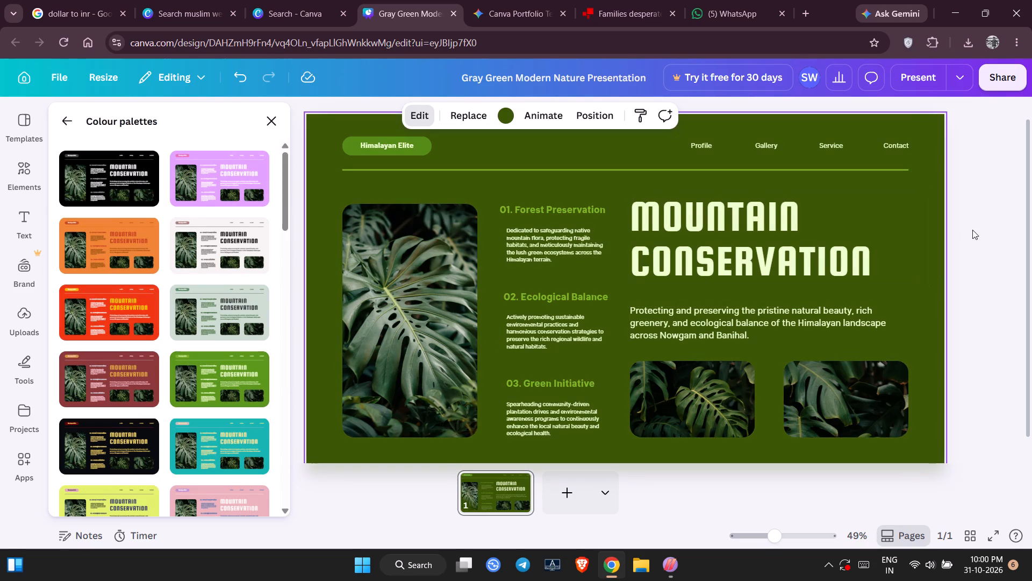
pyautogui.click(972, 230)
pyautogui.click(858, 317)
pyautogui.click(926, 325)
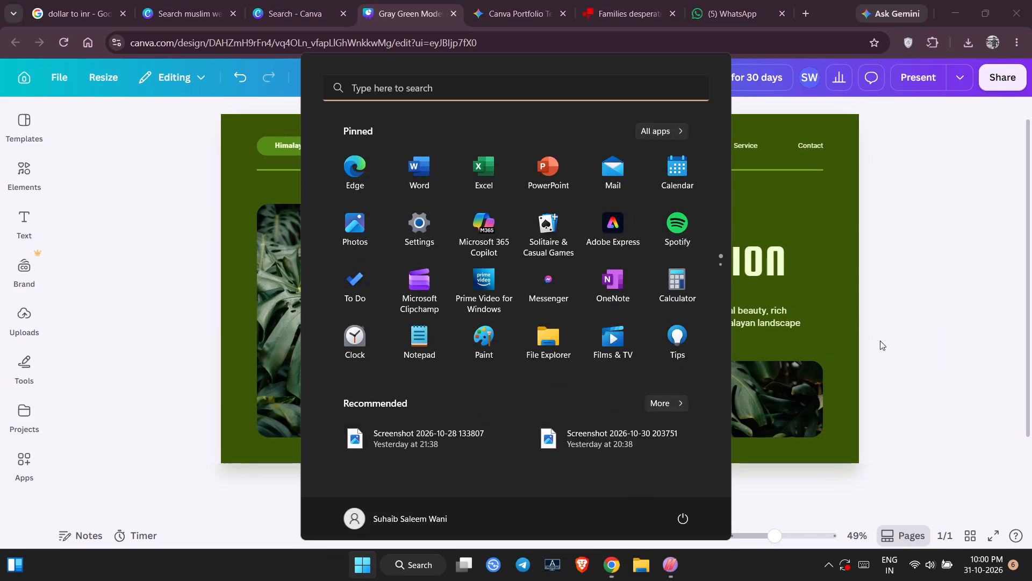
# Capture a rectangular screenshot of the finished green page, trimmed to the page's edges.
pyautogui.press('shift+super+s')
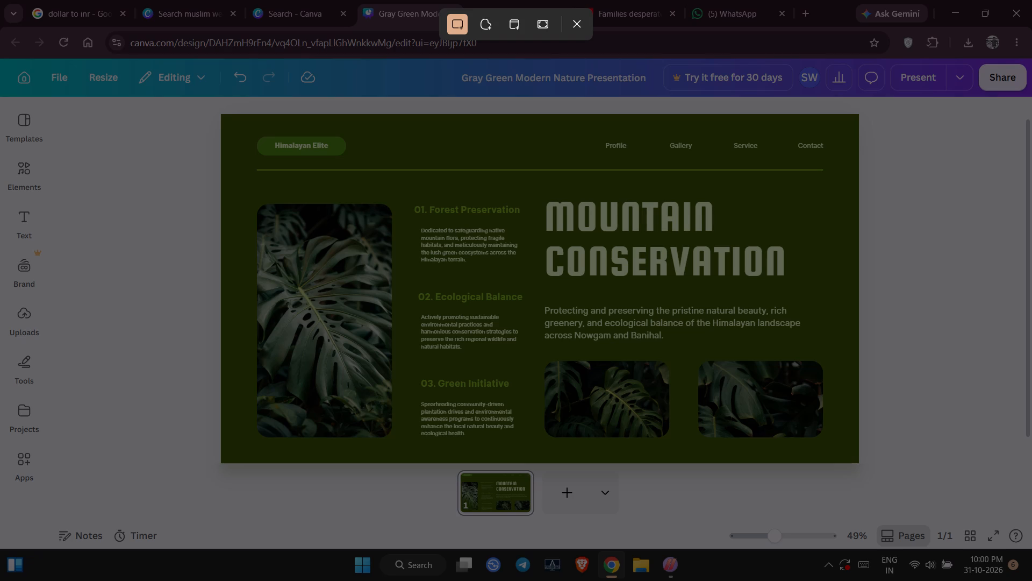
pyautogui.moveTo(221, 113); pyautogui.dragTo(868, 482)
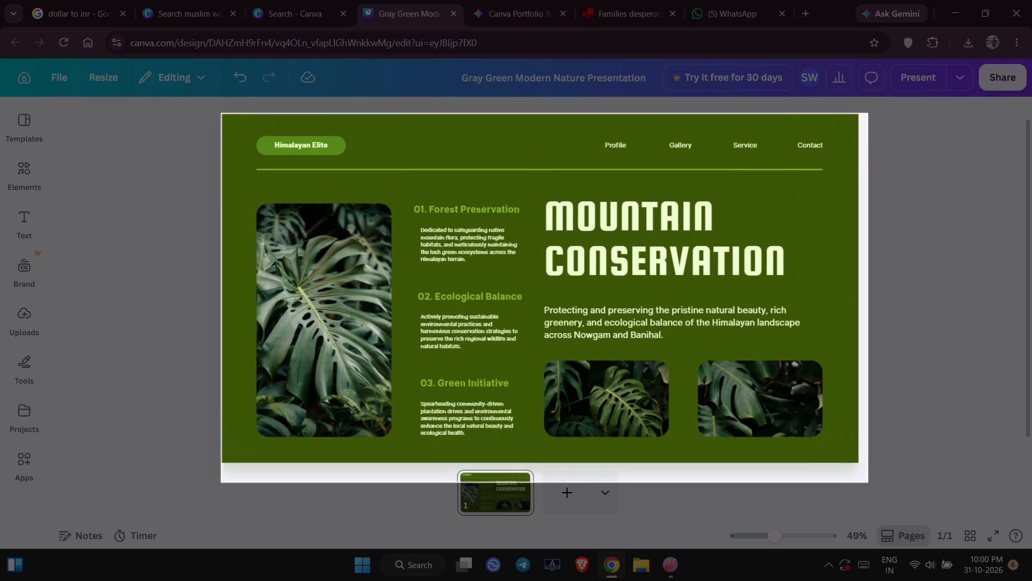
pyautogui.moveTo(868, 482); pyautogui.dragTo(858, 463)
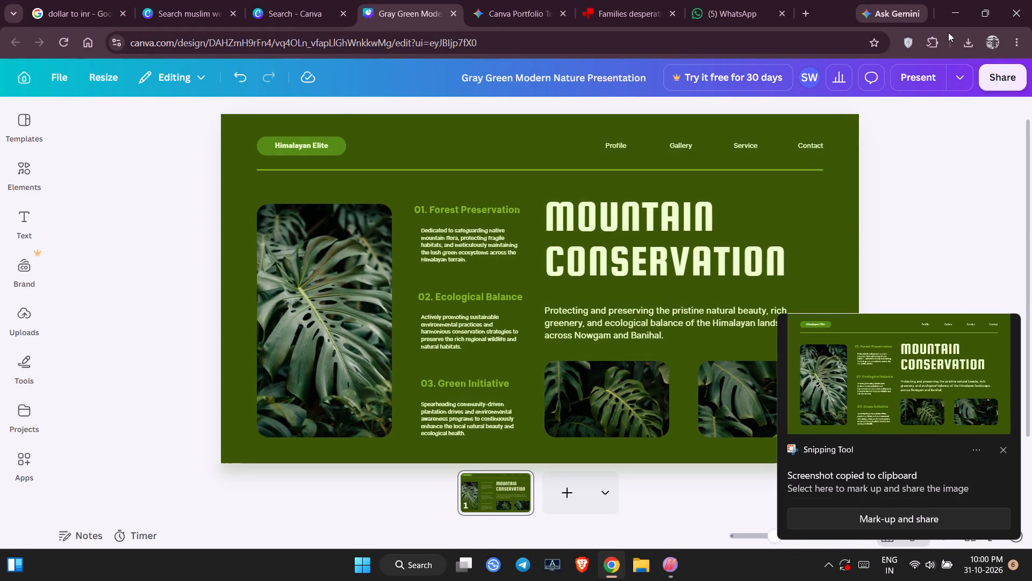
pyautogui.click(950, 15)
pyautogui.click(634, 557)
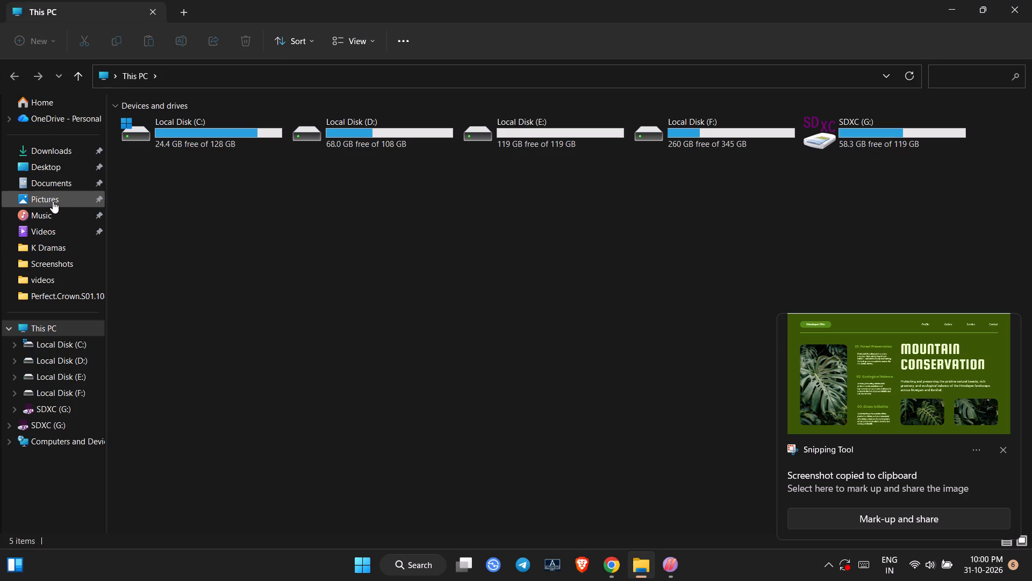
pyautogui.click(53, 201)
pyautogui.doubleClick(442, 136)
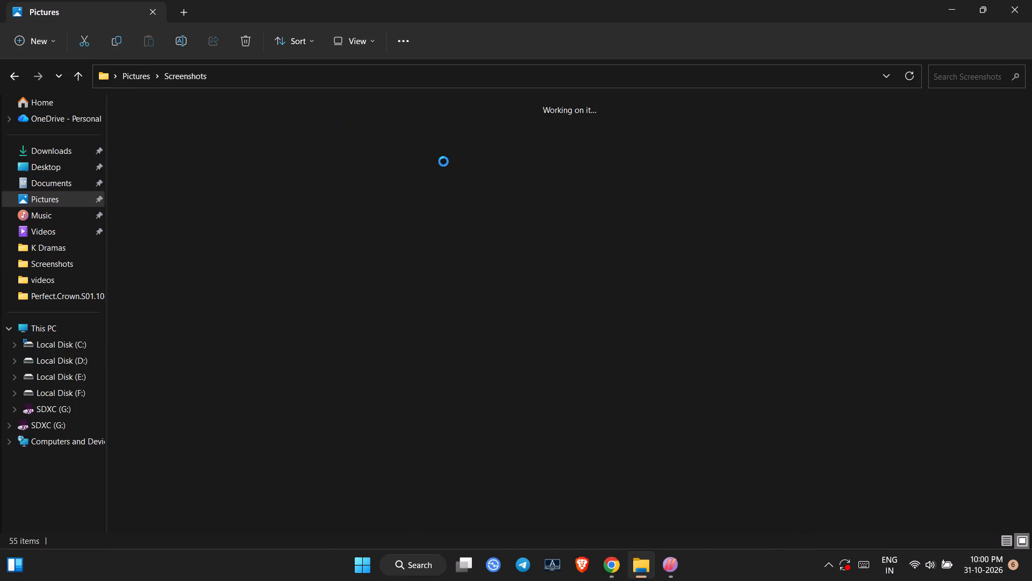
pyautogui.scroll(-2, 621, 441)
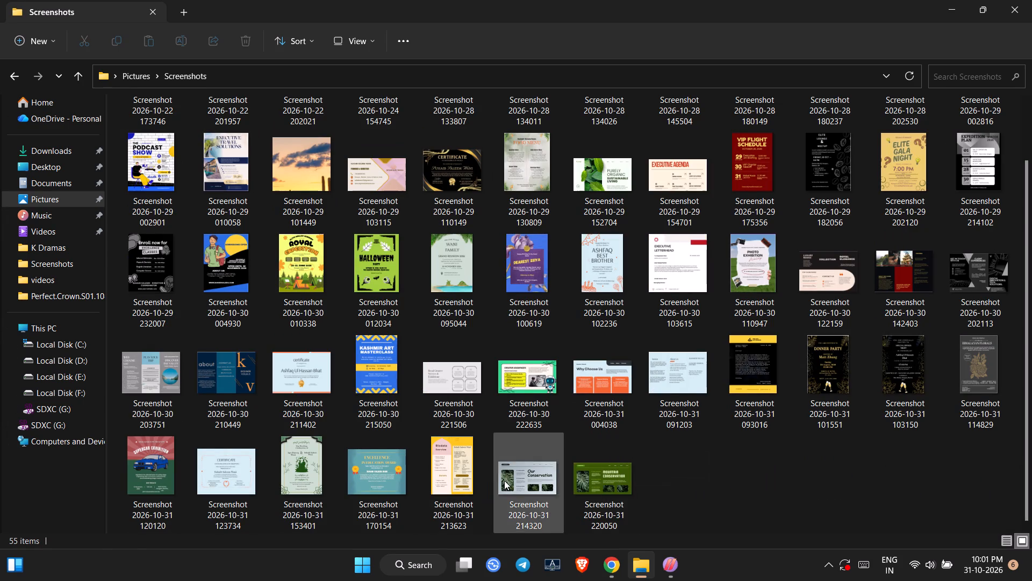
pyautogui.rightClick(504, 480)
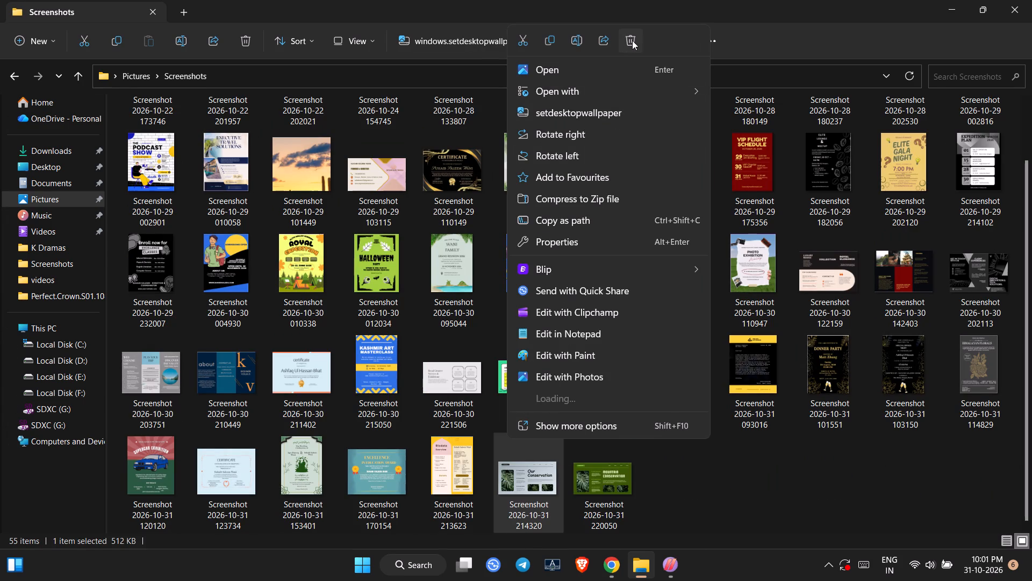
pyautogui.click(632, 40)
pyautogui.click(566, 321)
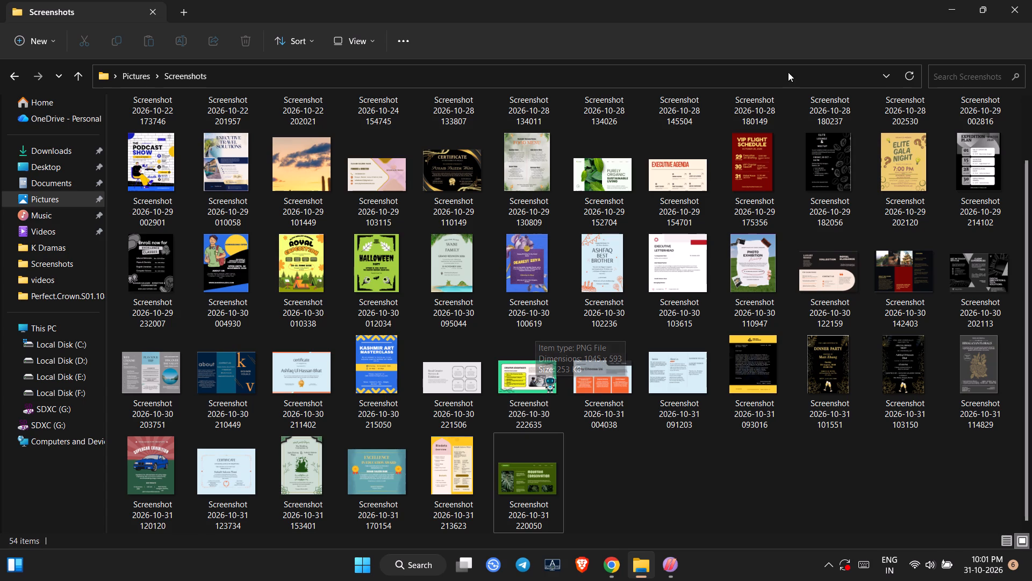
pyautogui.click(952, 8)
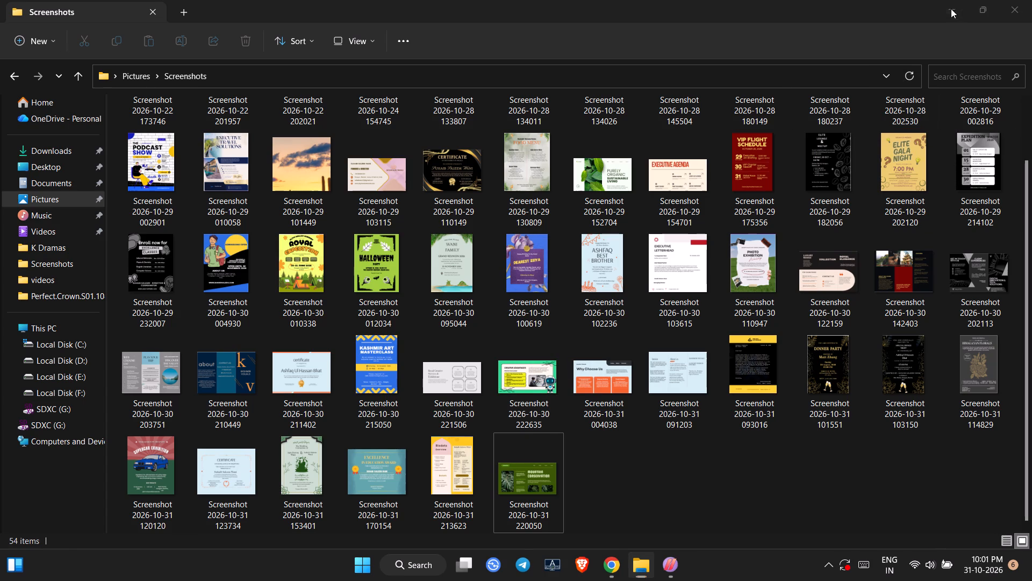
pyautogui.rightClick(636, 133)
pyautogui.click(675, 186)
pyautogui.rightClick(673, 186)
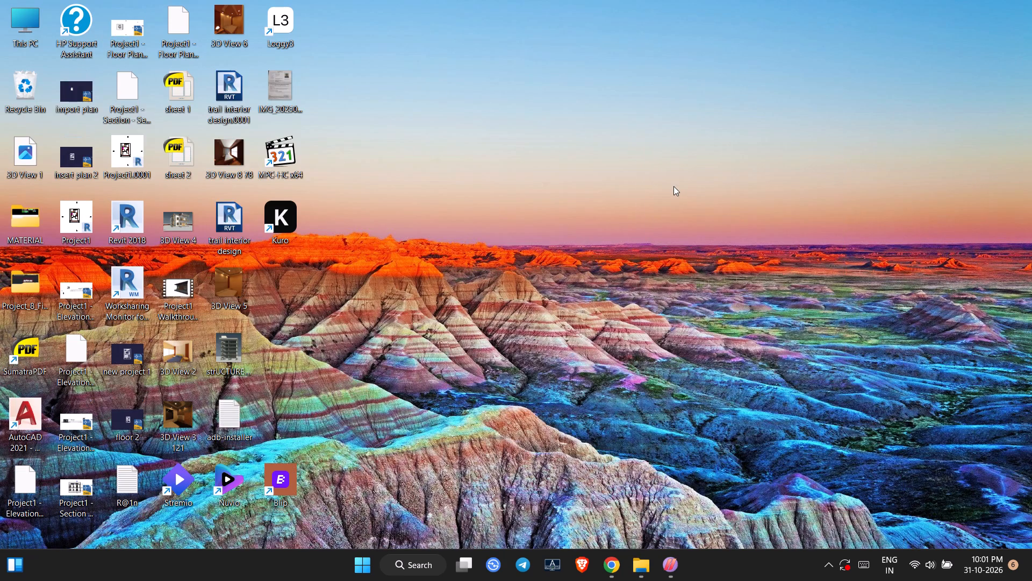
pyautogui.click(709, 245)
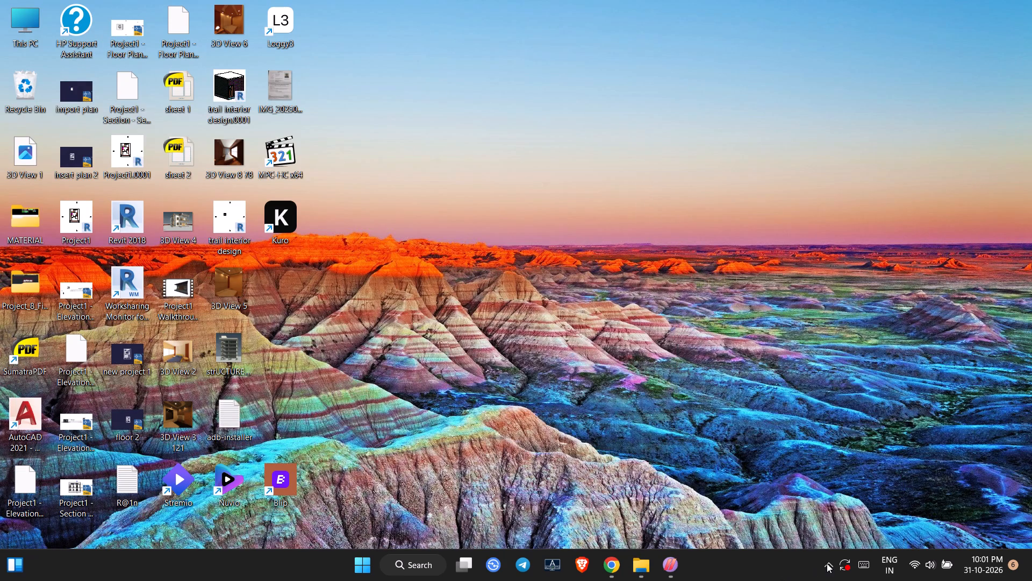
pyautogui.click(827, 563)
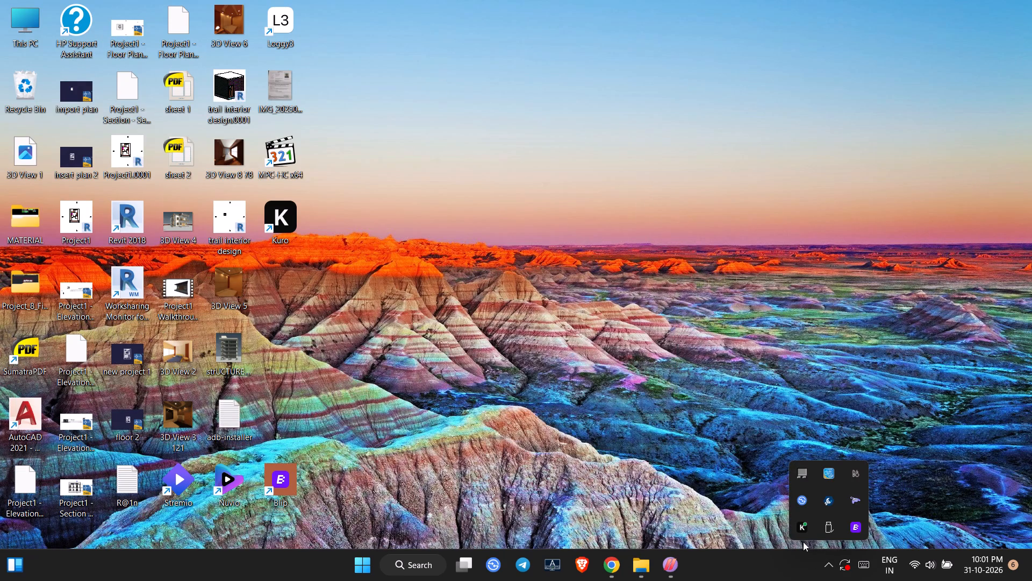
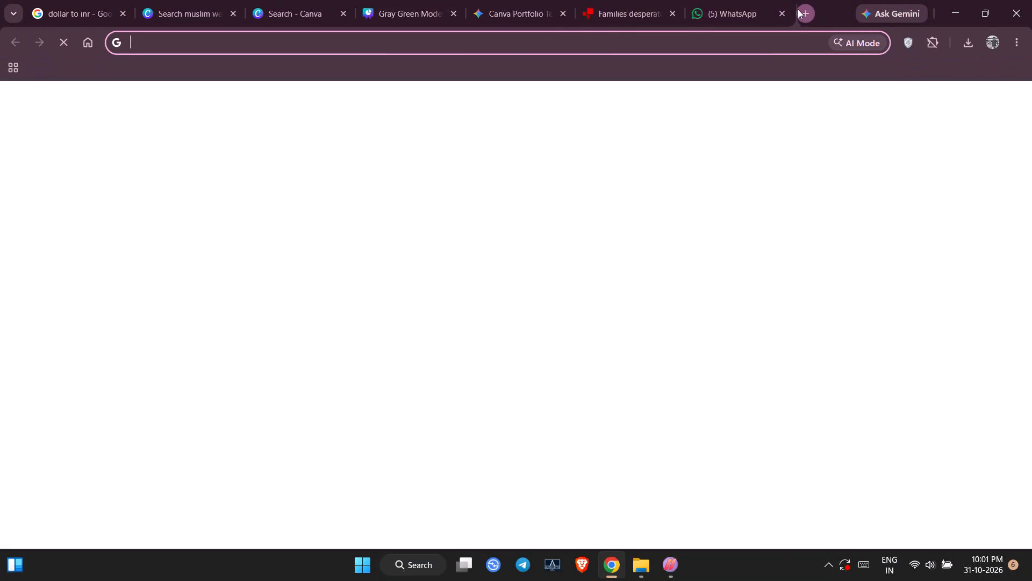
# Open Cricbuzz in the new tab and review both innings' scorecards of the Pakistan vs Sri Lanka tri-series final.
pyautogui.click(316, 408)
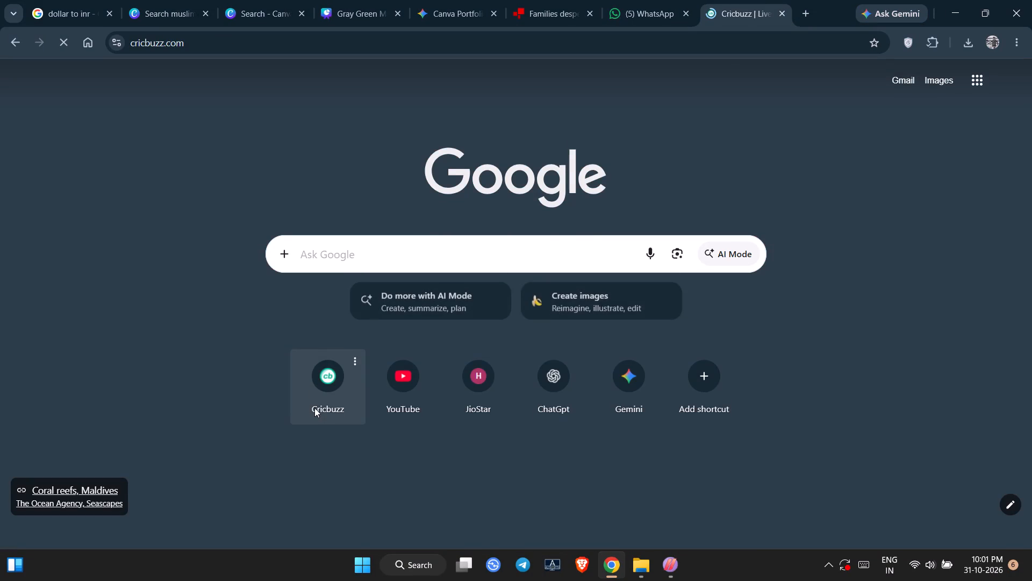
pyautogui.click(287, 169)
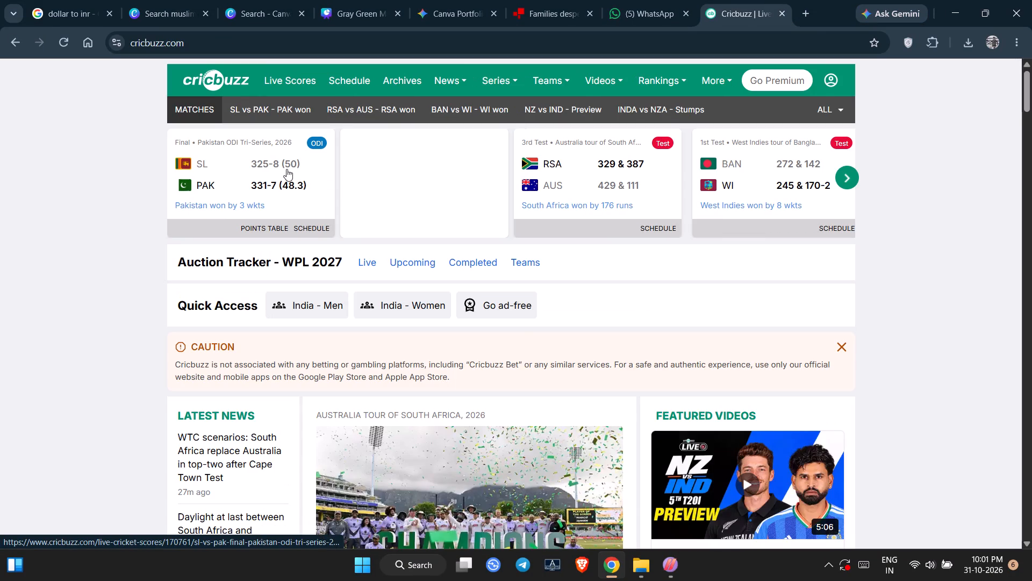
pyautogui.click(277, 186)
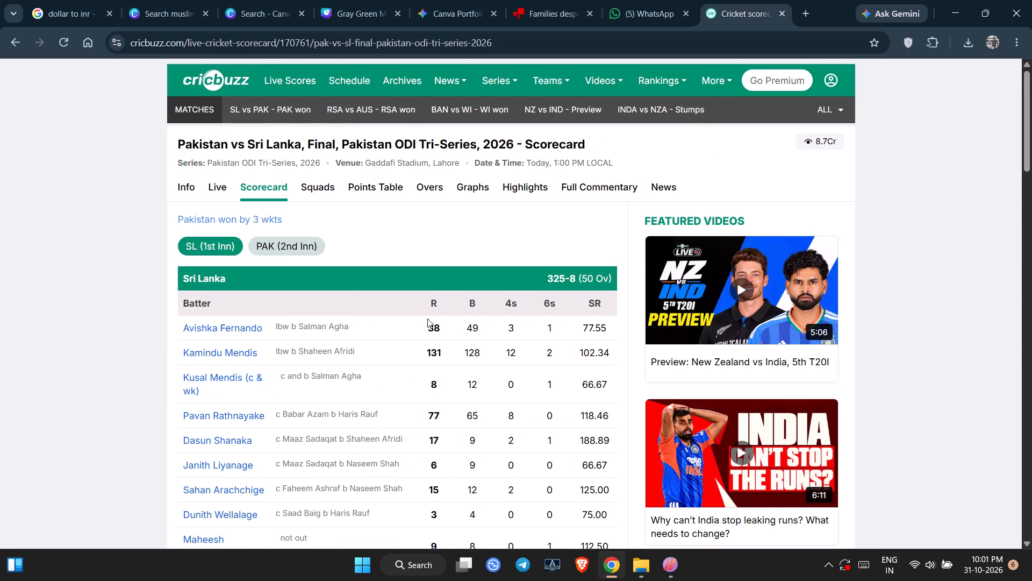
pyautogui.scroll(-1, 427, 318)
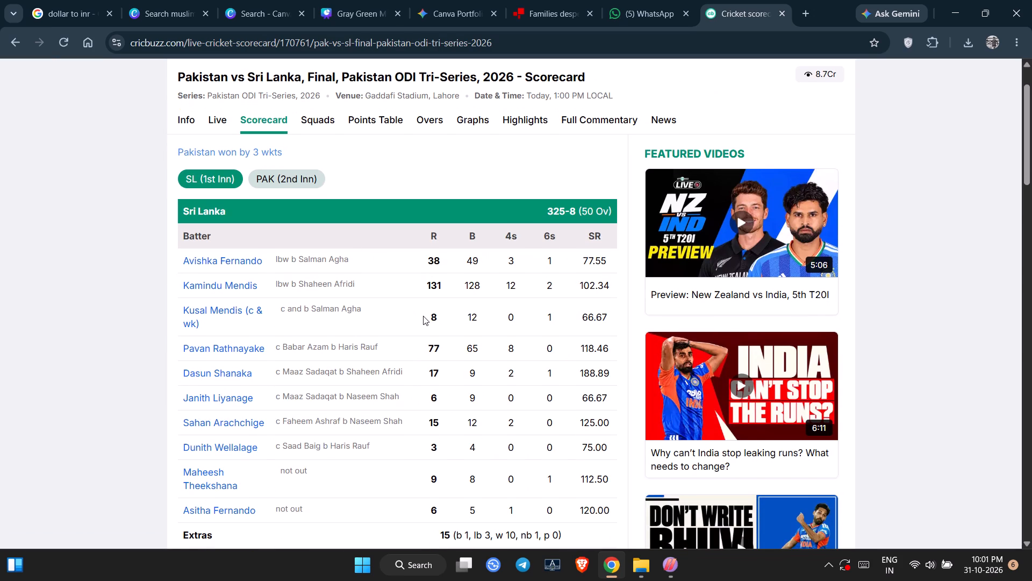
pyautogui.scroll(-1, 423, 315)
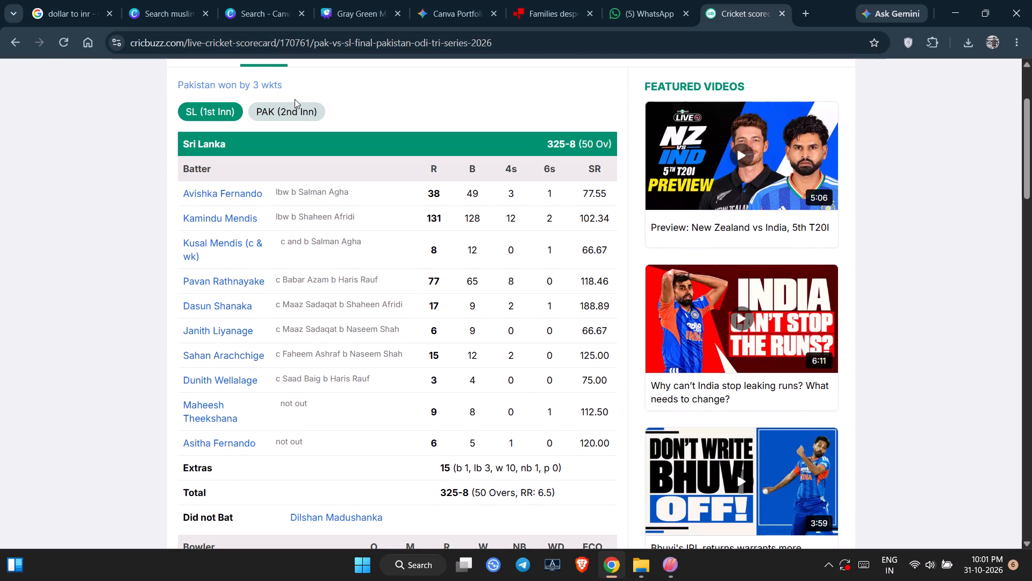
pyautogui.click(288, 116)
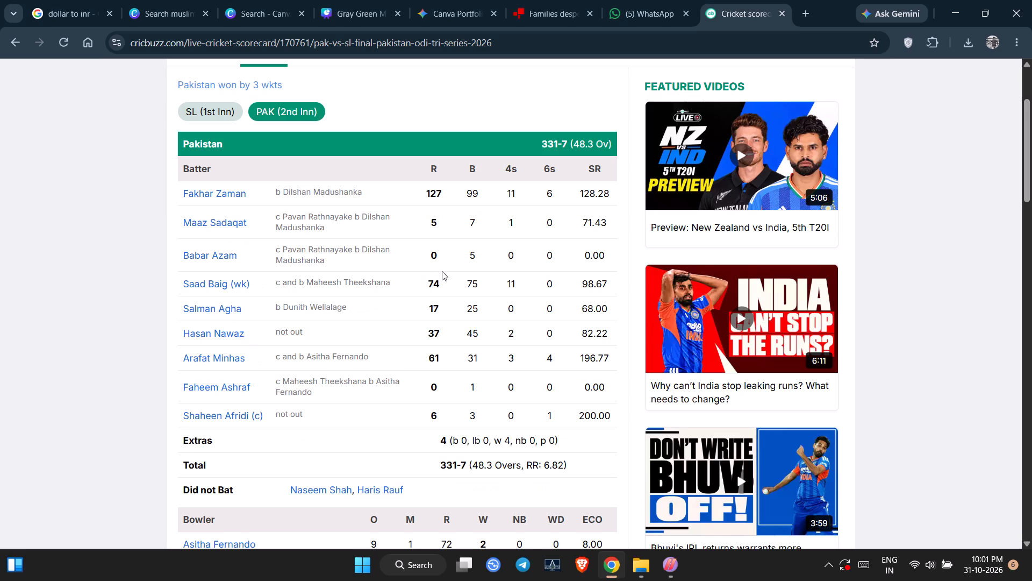
pyautogui.scroll(-1, 525, 294)
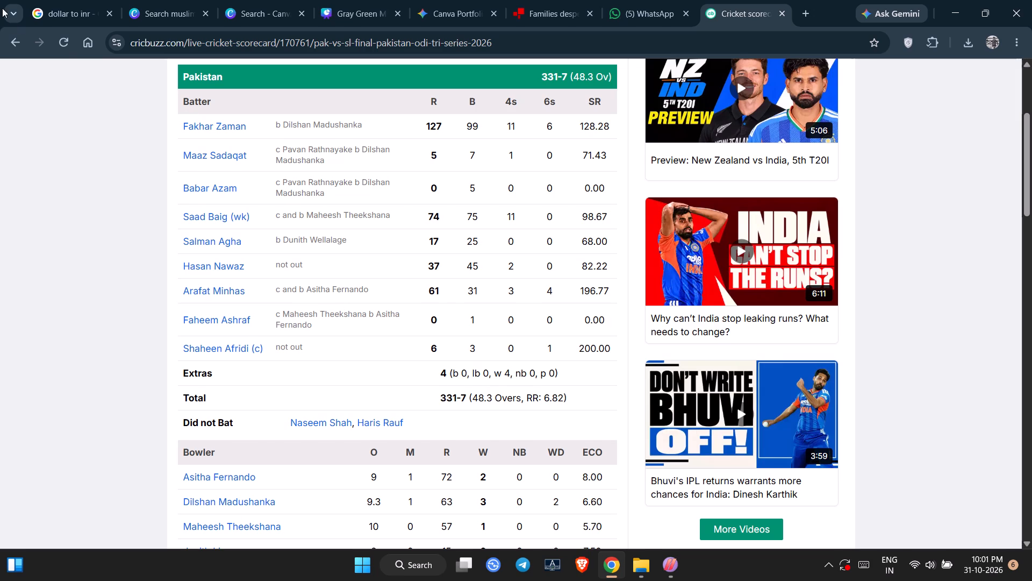
pyautogui.click(15, 37)
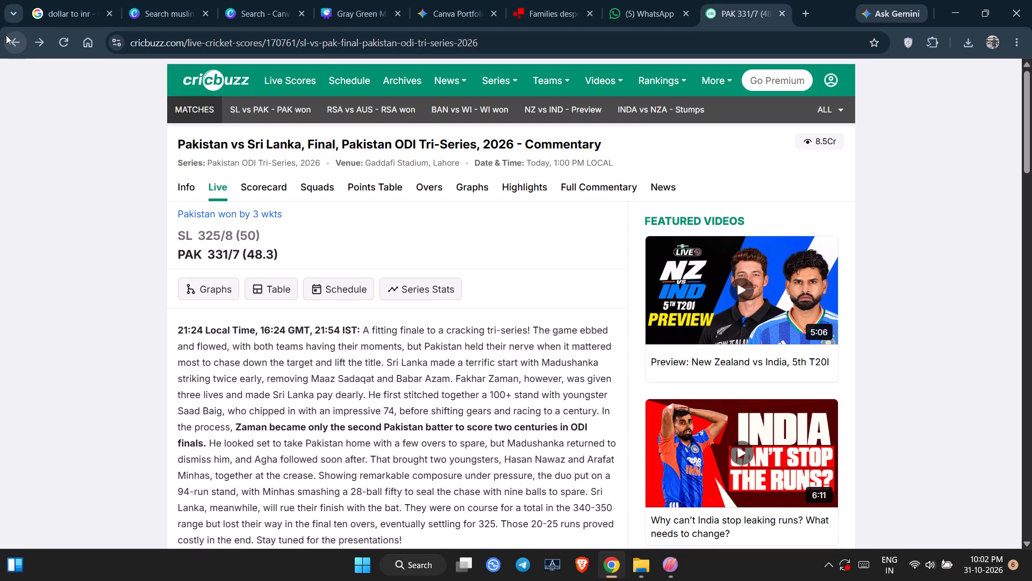
# Look through the Pakistan cricket team's upcoming match schedule on Cricbuzz, finishing by closing the site.
pyautogui.click(211, 77)
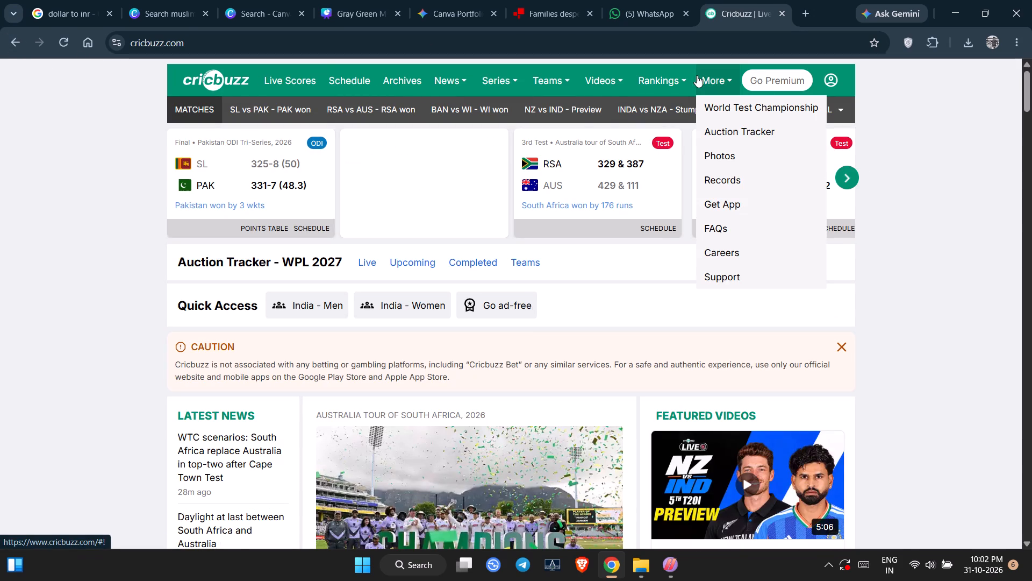
pyautogui.click(560, 79)
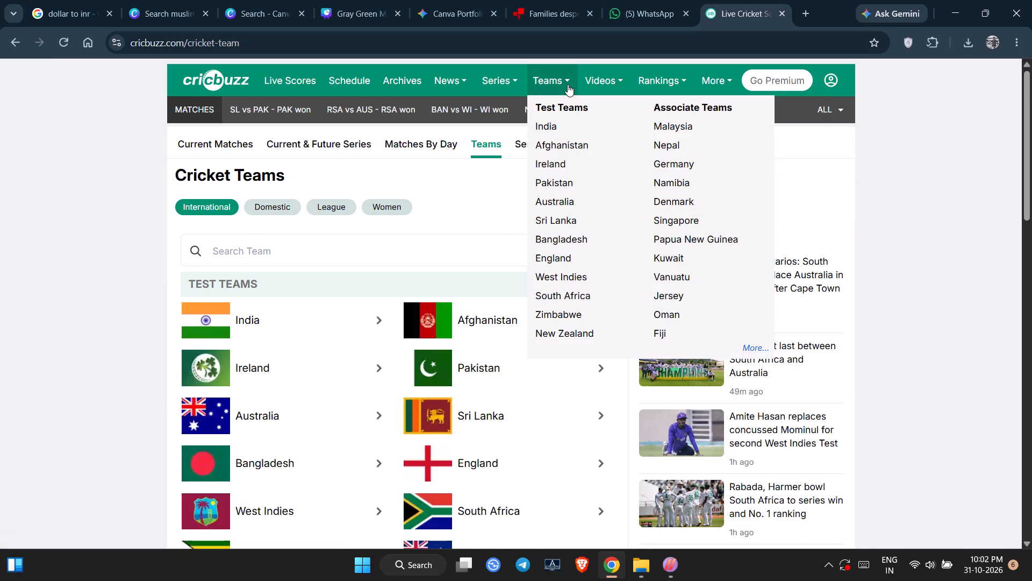
pyautogui.click(568, 182)
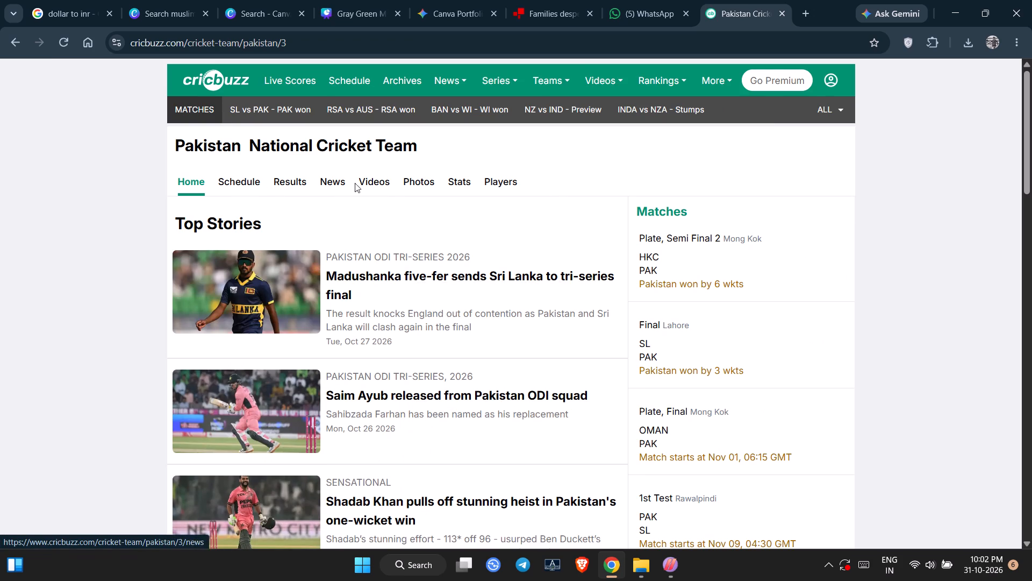
pyautogui.click(247, 176)
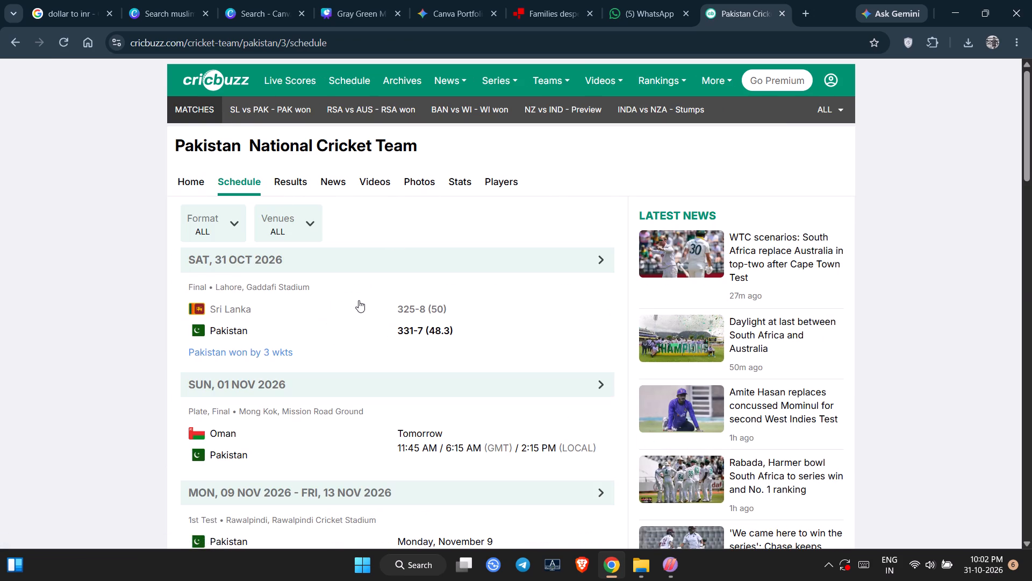
pyautogui.scroll(-3, 316, 330)
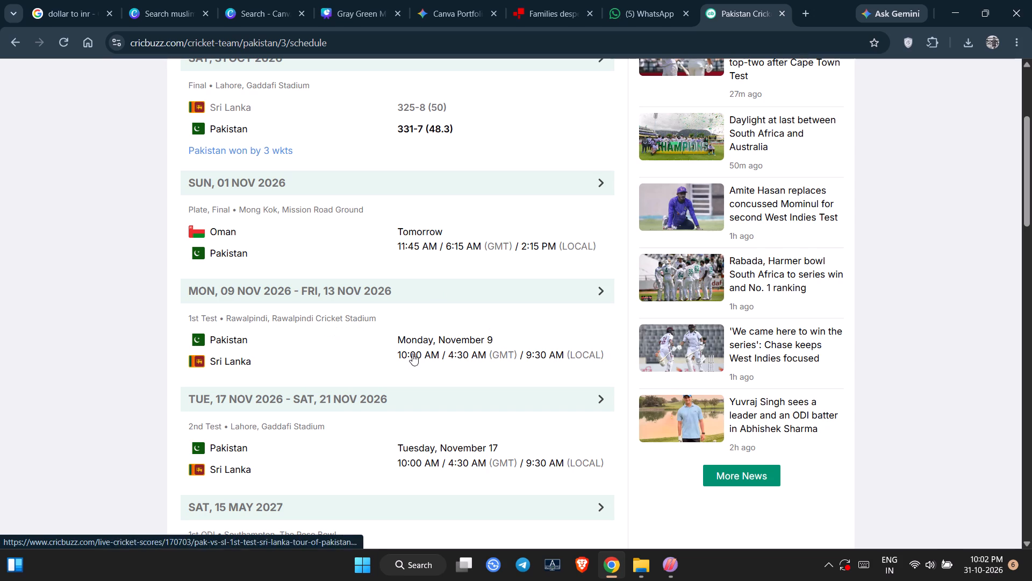
pyautogui.scroll(-2, 394, 410)
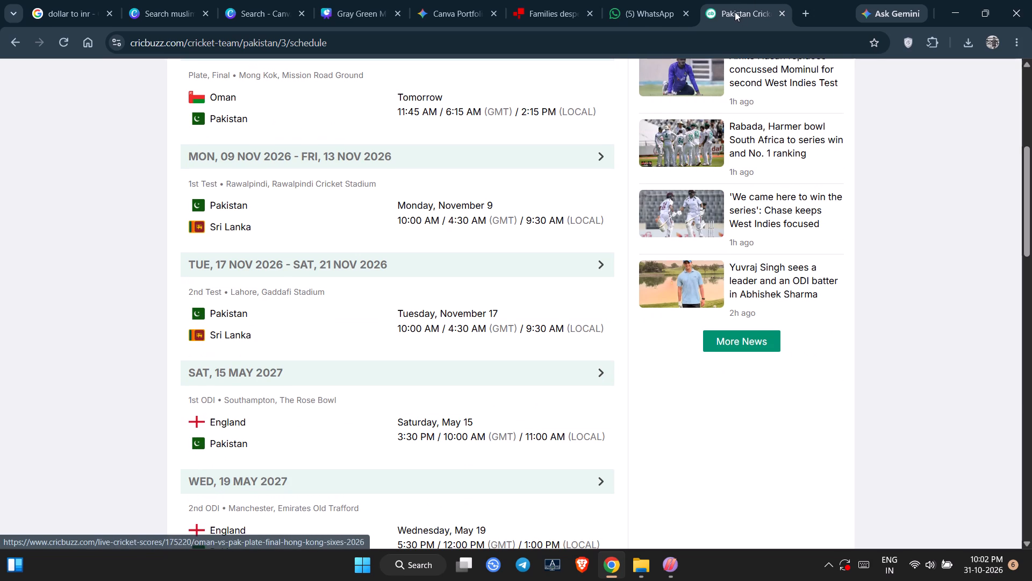
pyautogui.click(789, 8)
pyautogui.click(780, 11)
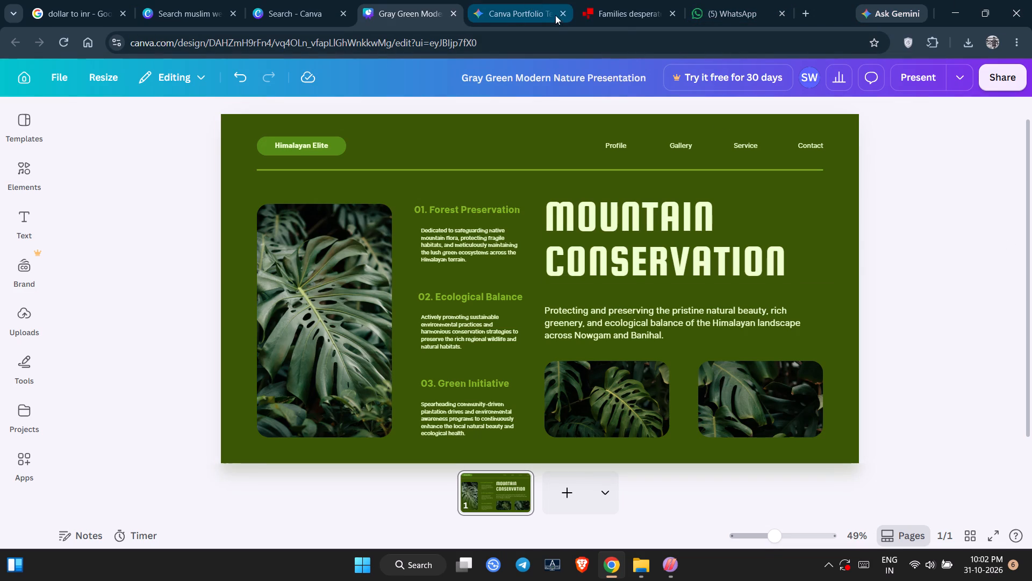
# Close the finished Gray Green Modern Nature Presentation design.
pyautogui.click(413, 16)
pyautogui.click(454, 12)
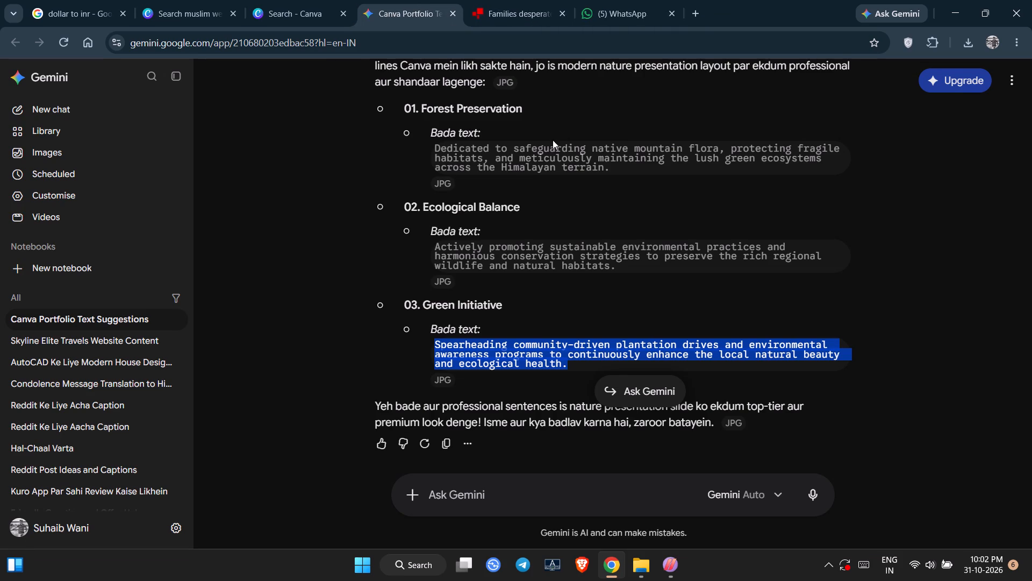
# Return to Canva's template search, dismiss the Gray Green template preview and browse the presentation templates for another nature design.
pyautogui.click(333, 20)
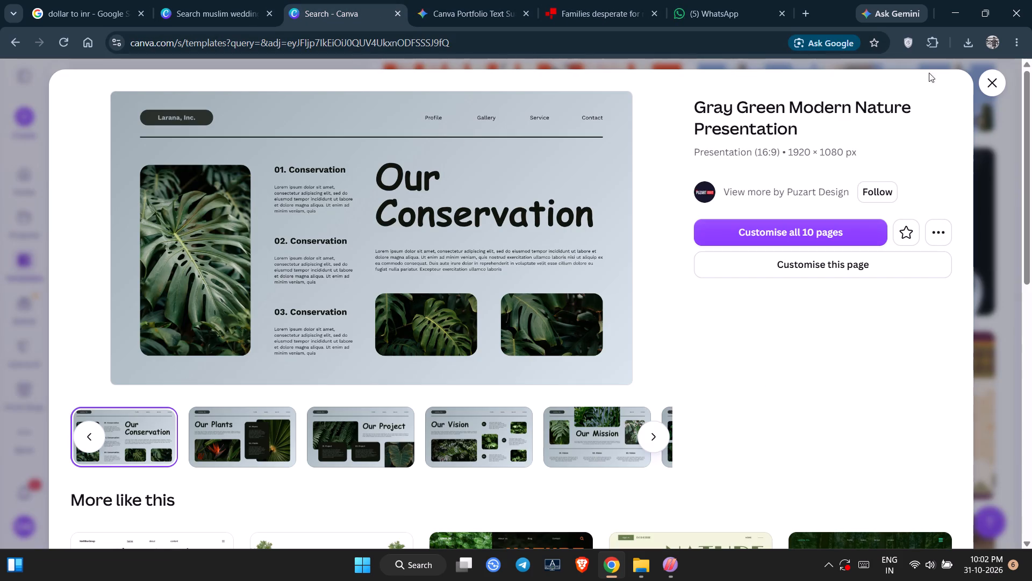
pyautogui.click(991, 74)
pyautogui.scroll(-5, 674, 311)
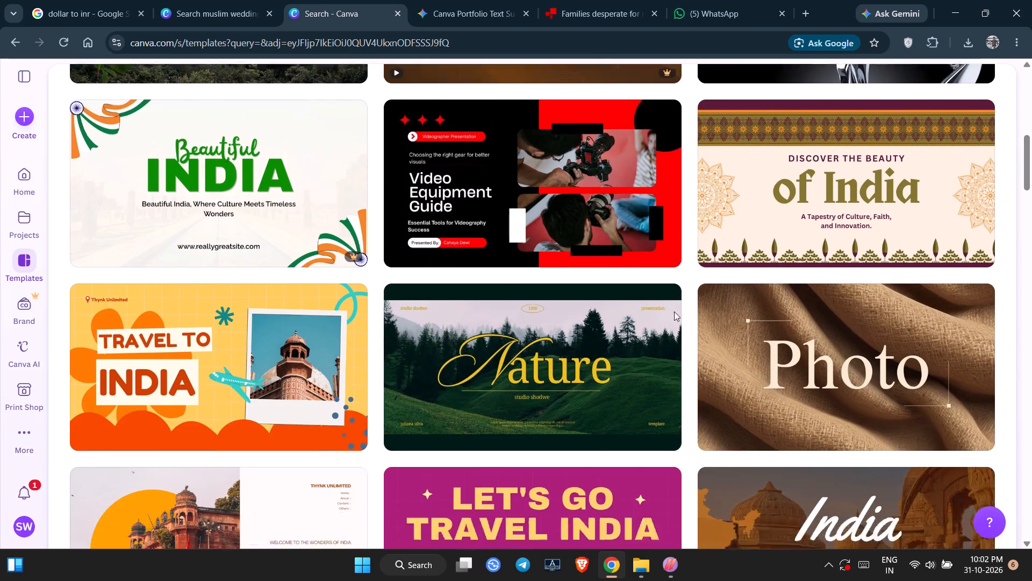
pyautogui.scroll(-1, 670, 298)
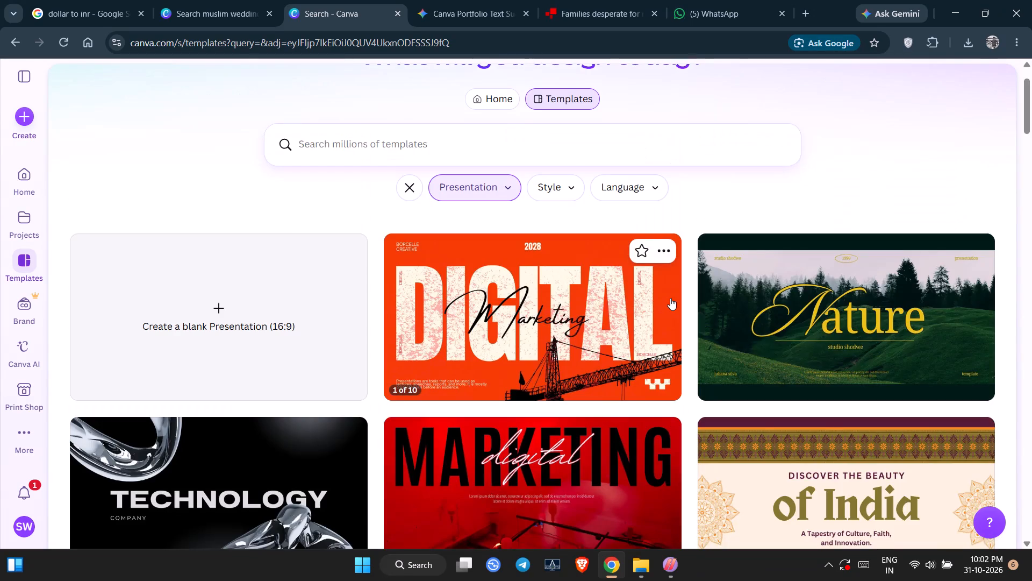
pyautogui.scroll(-17, 670, 298)
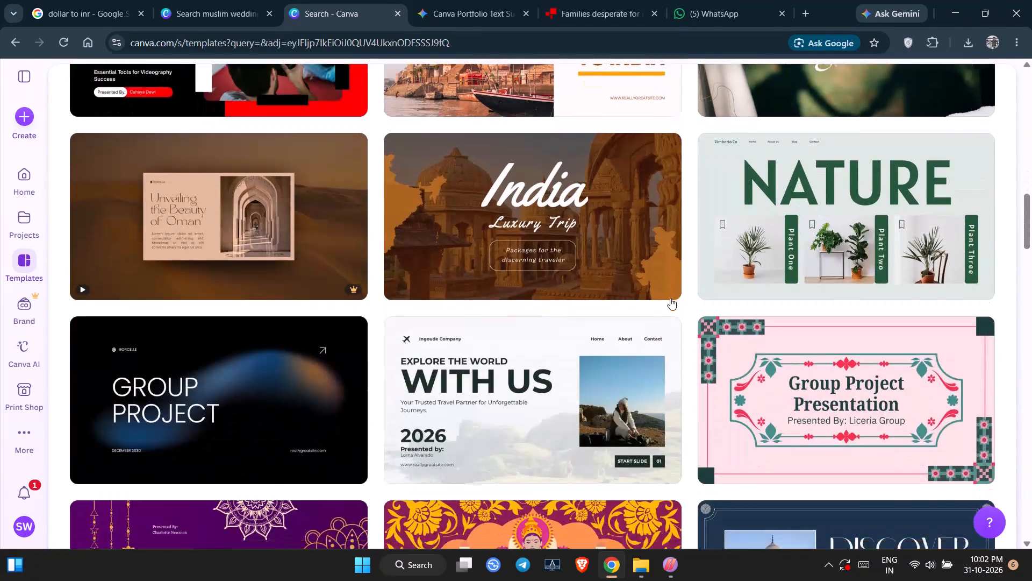
pyautogui.scroll(-8, 663, 273)
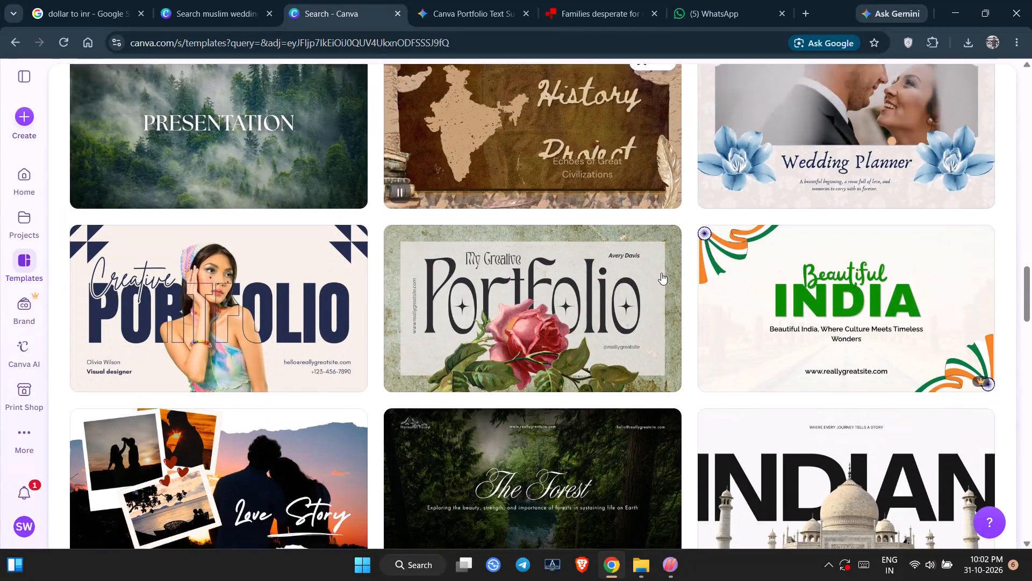
pyautogui.scroll(-6, 661, 273)
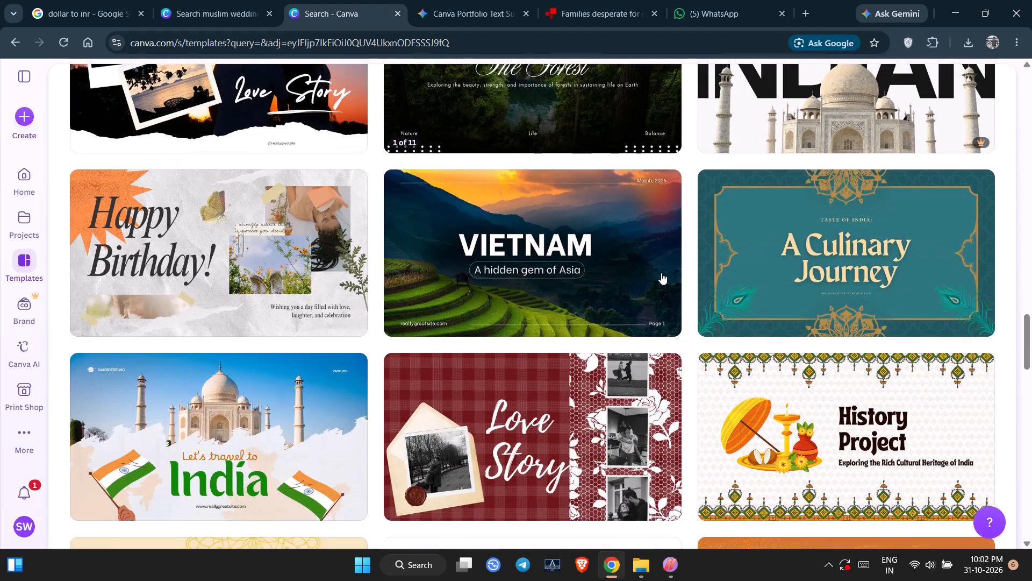
pyautogui.scroll(-9, 661, 273)
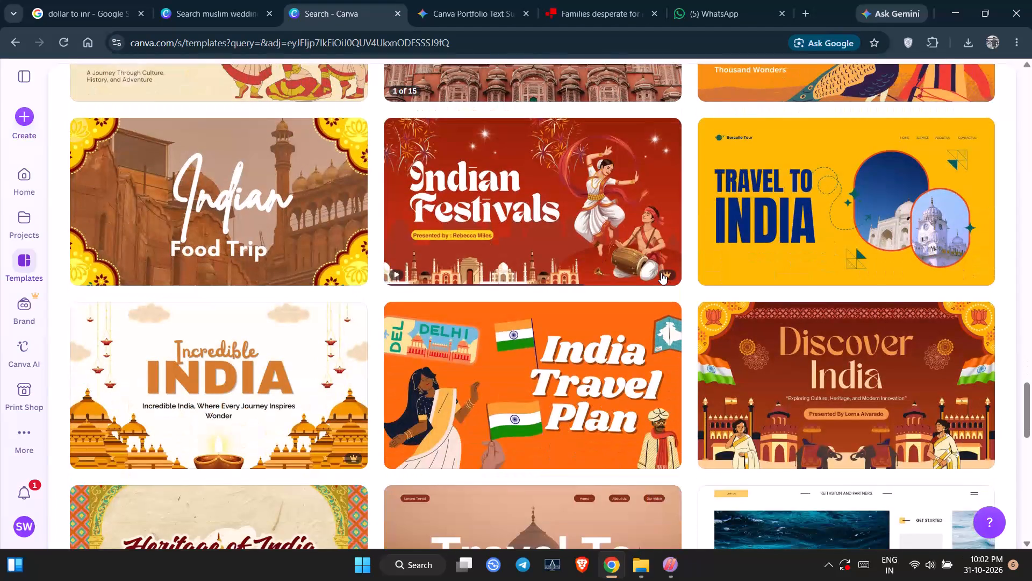
pyautogui.scroll(-10, 661, 273)
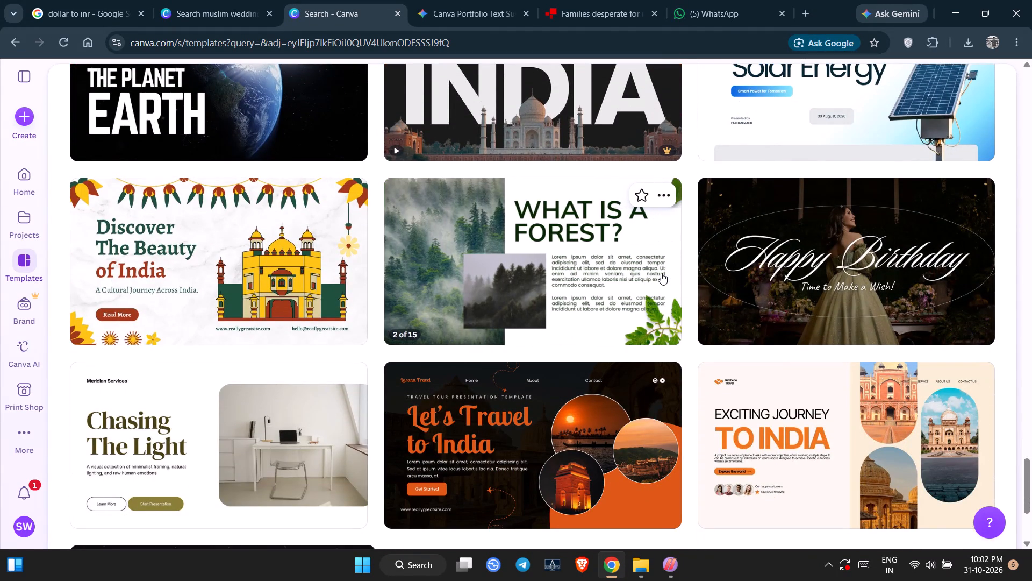
# Preview the pages of the Green Forest Nature Presentation and open only its "How We Can Help" page for customising.
pyautogui.click(559, 282)
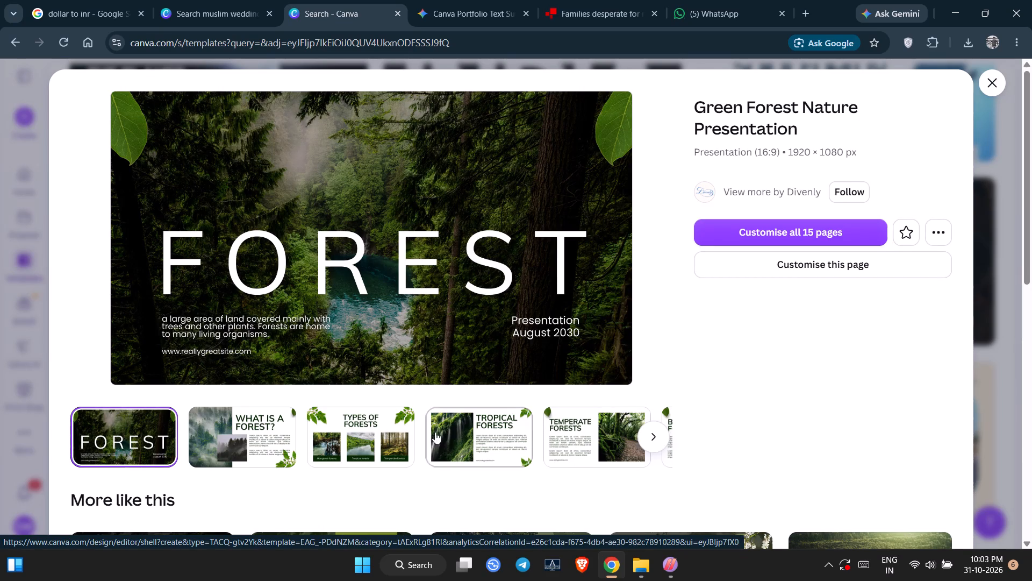
pyautogui.click(263, 448)
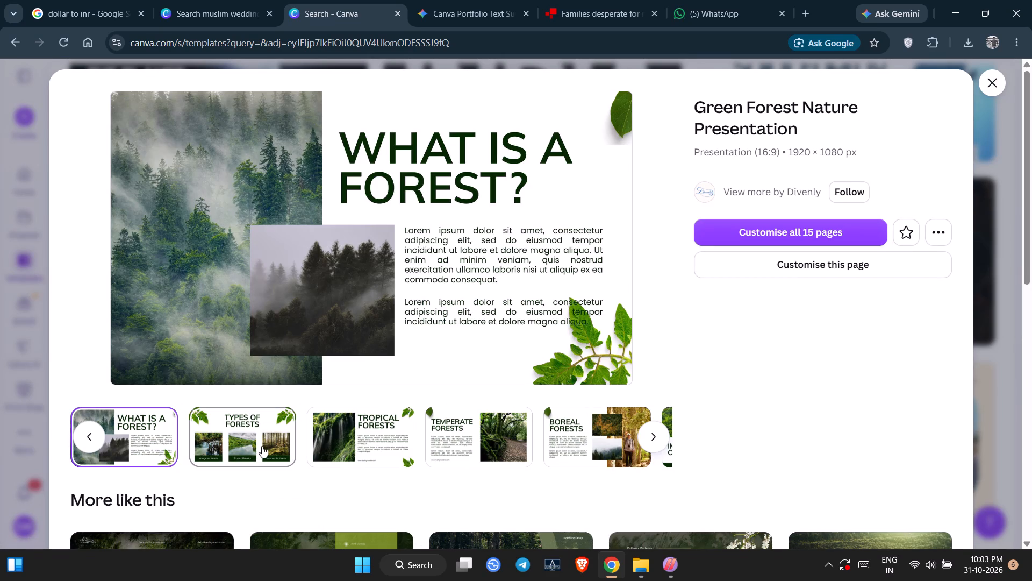
pyautogui.click(347, 436)
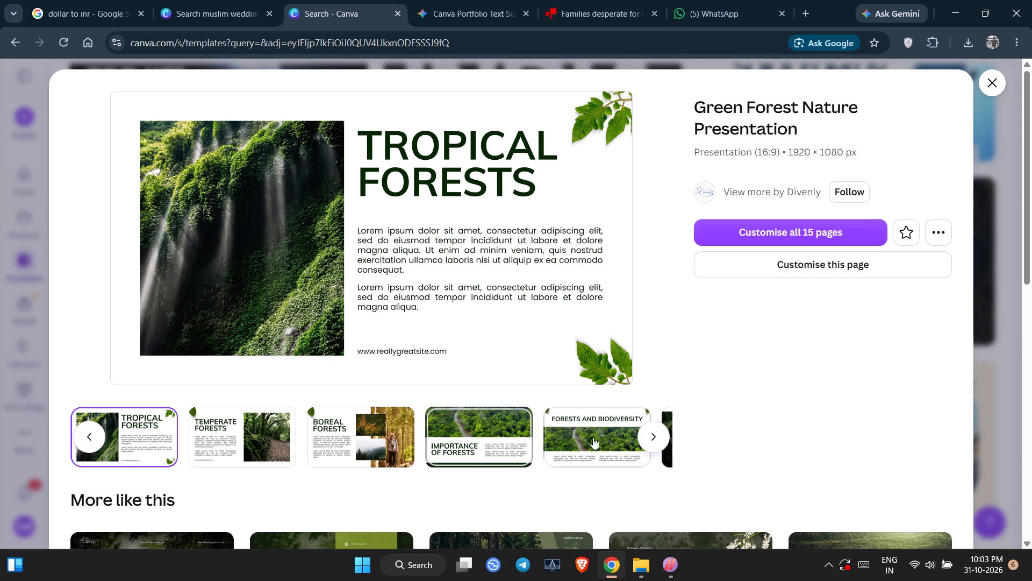
pyautogui.click(656, 434)
pyautogui.click(594, 441)
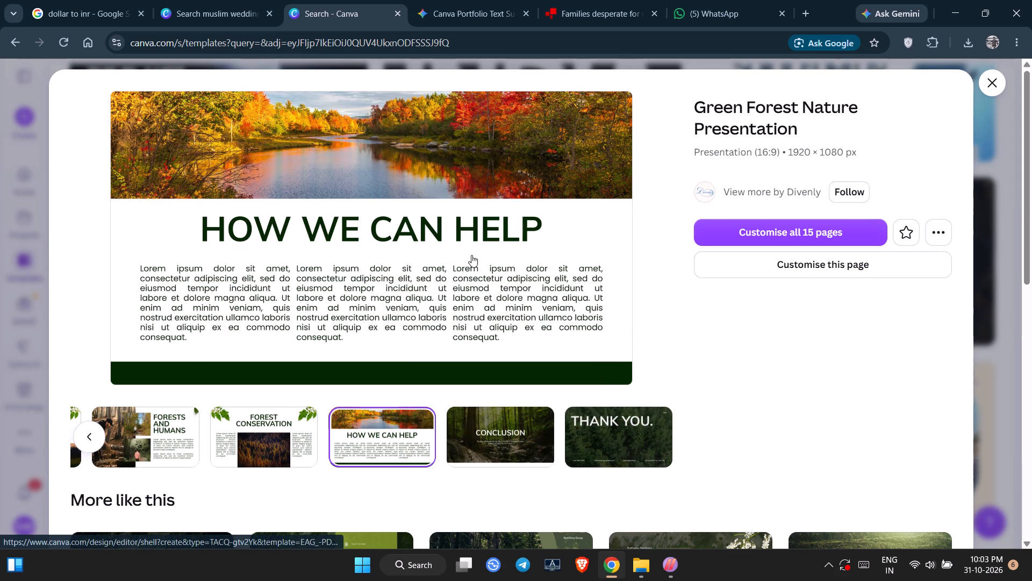
pyautogui.click(802, 261)
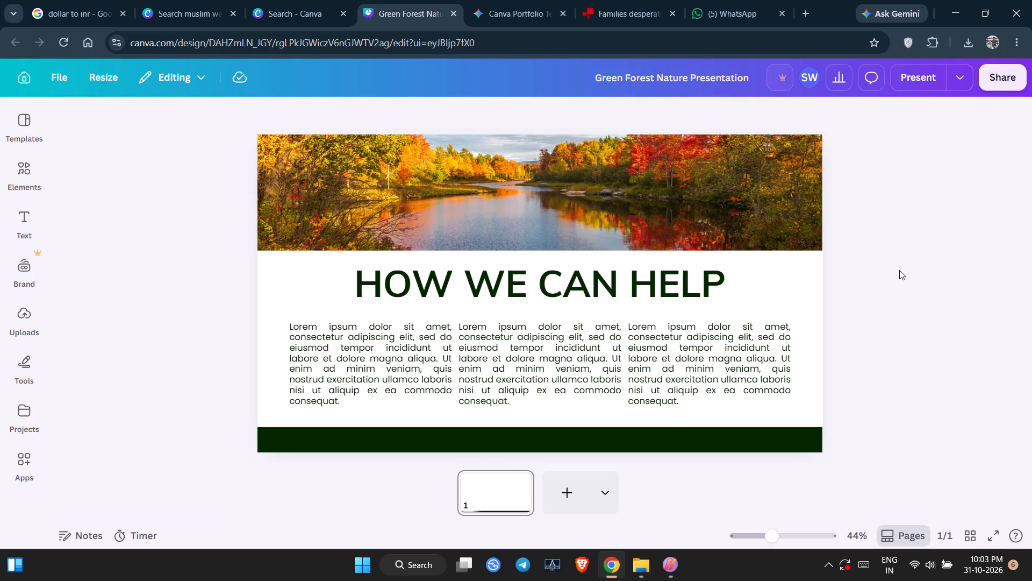
# Capture a rectangular screenshot of the "How We Can Help" page from its top photo down to the dark green band.
pyautogui.press('shift+super+s')
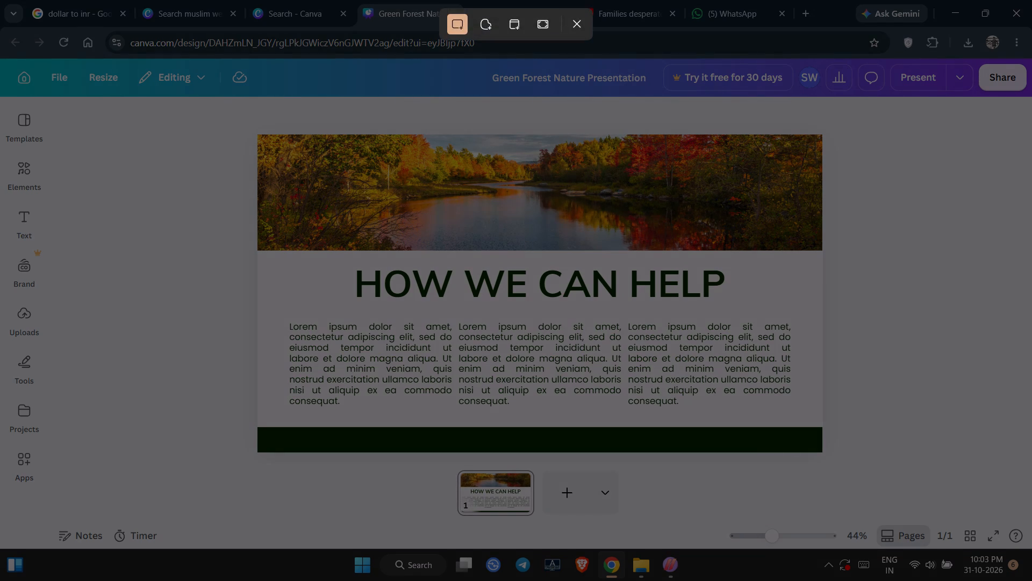
pyautogui.moveTo(257, 134); pyautogui.dragTo(283, 168)
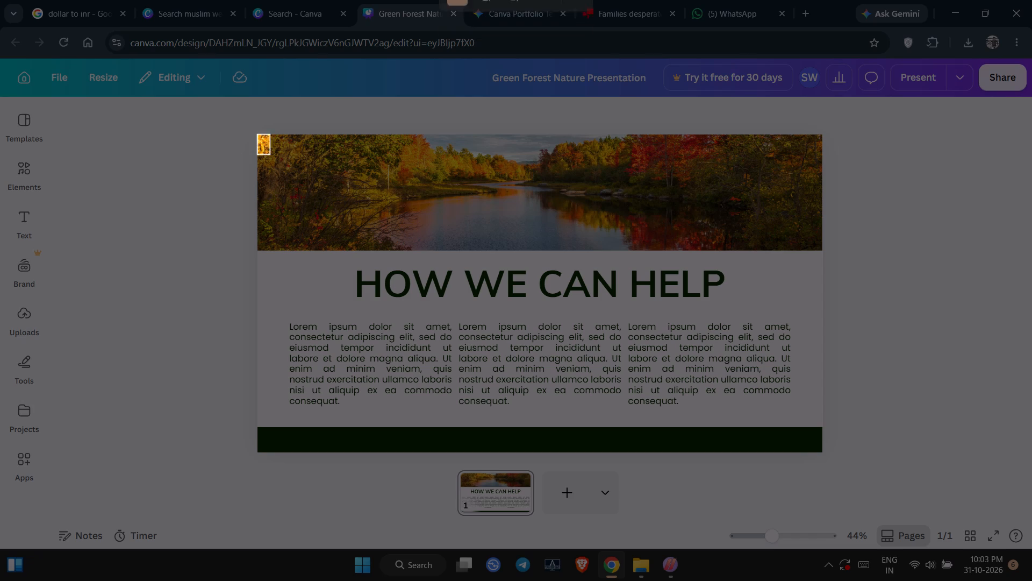
pyautogui.moveTo(283, 168); pyautogui.dragTo(819, 429)
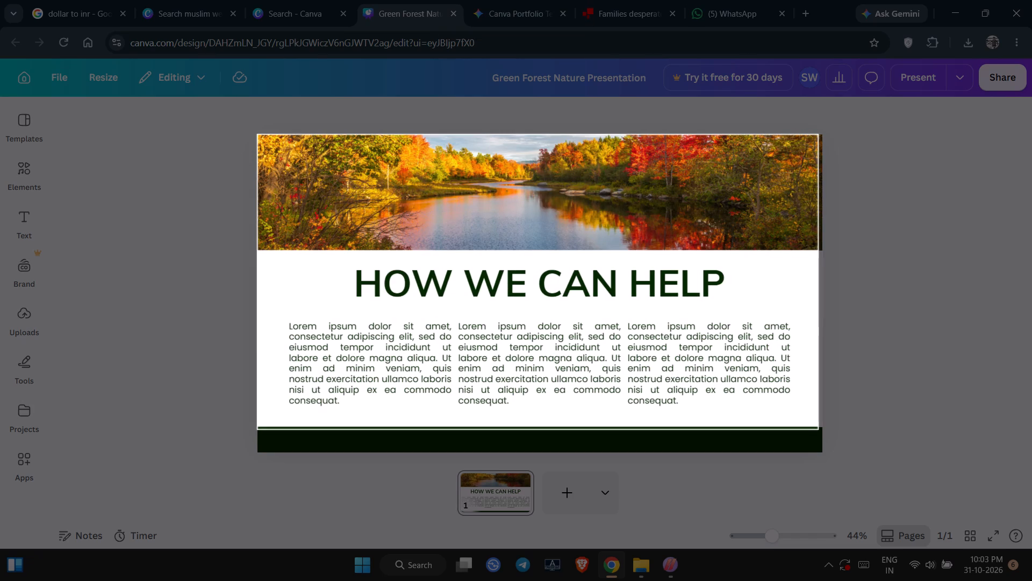
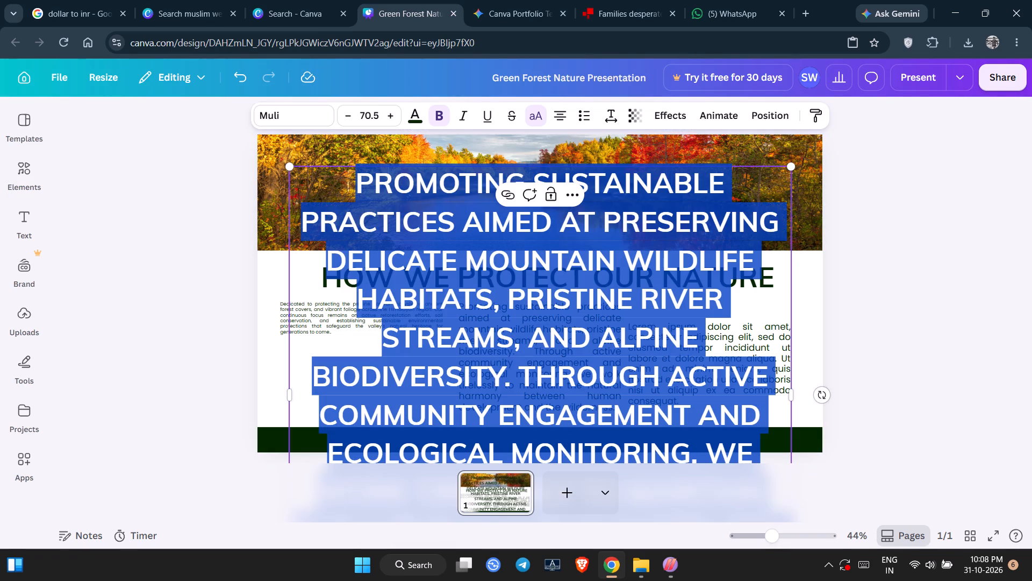
# Reduce the pasted paragraph's font size to 12, matching the first column.
pyautogui.click(349, 110)
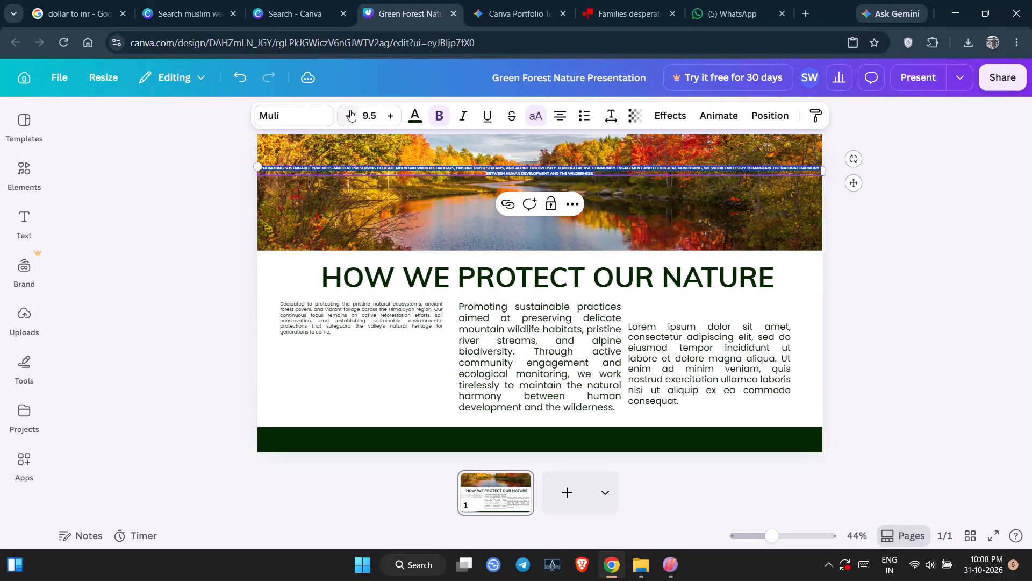
pyautogui.tripleClick(385, 112)
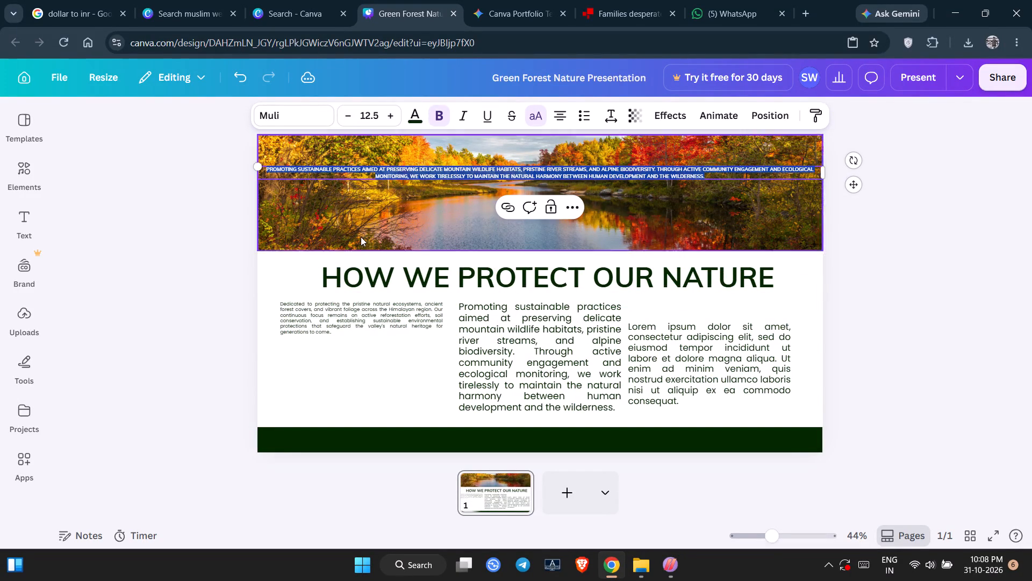
pyautogui.click(354, 296)
pyautogui.click(354, 310)
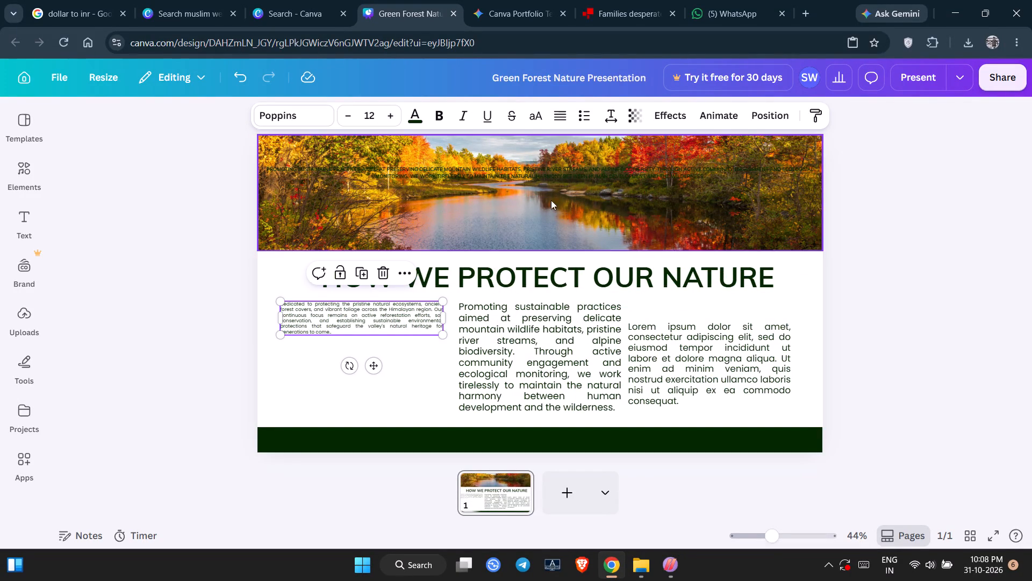
pyautogui.click(525, 172)
pyautogui.click(375, 121)
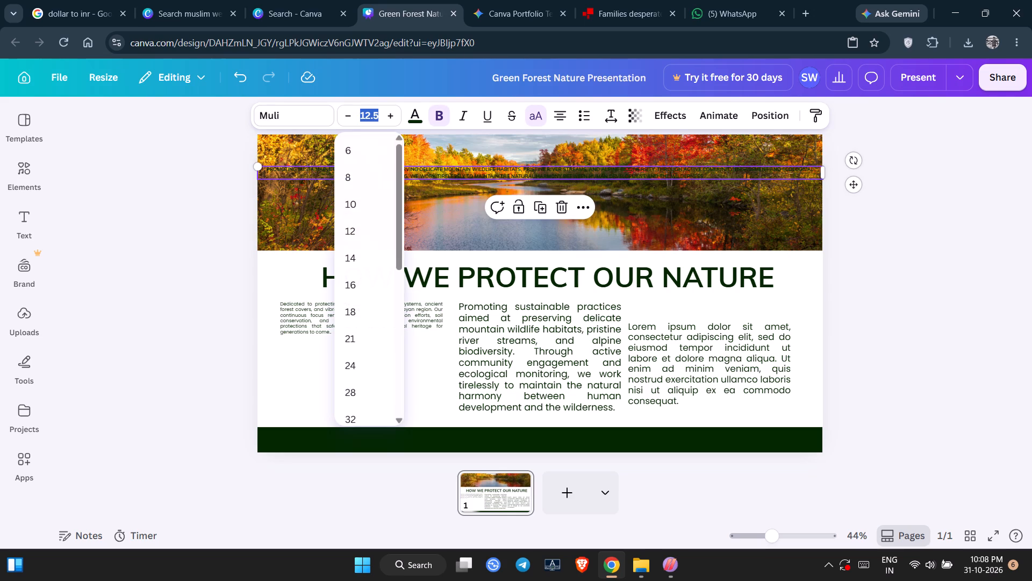
pyautogui.click(351, 232)
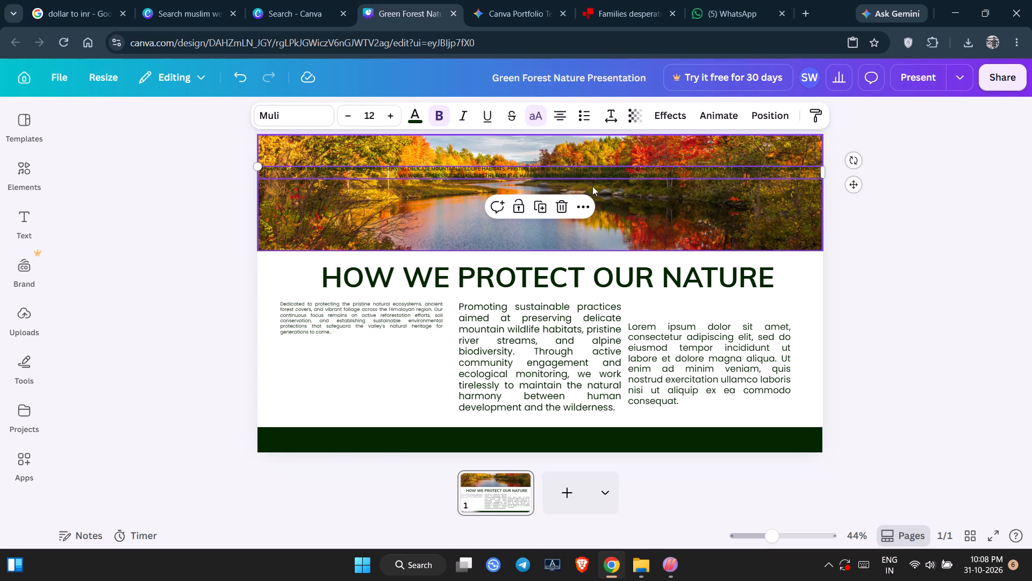
# Narrow the pasted text box and move it directly beneath the first column's paragraph, with their left edges aligned.
pyautogui.moveTo(854, 186); pyautogui.dragTo(563, 367)
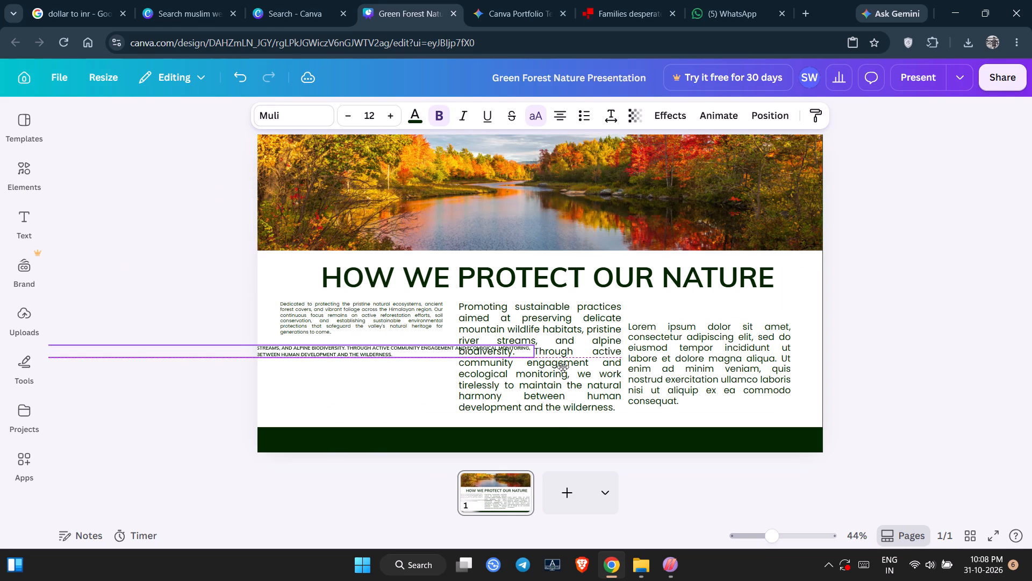
pyautogui.moveTo(563, 367); pyautogui.dragTo(706, 353)
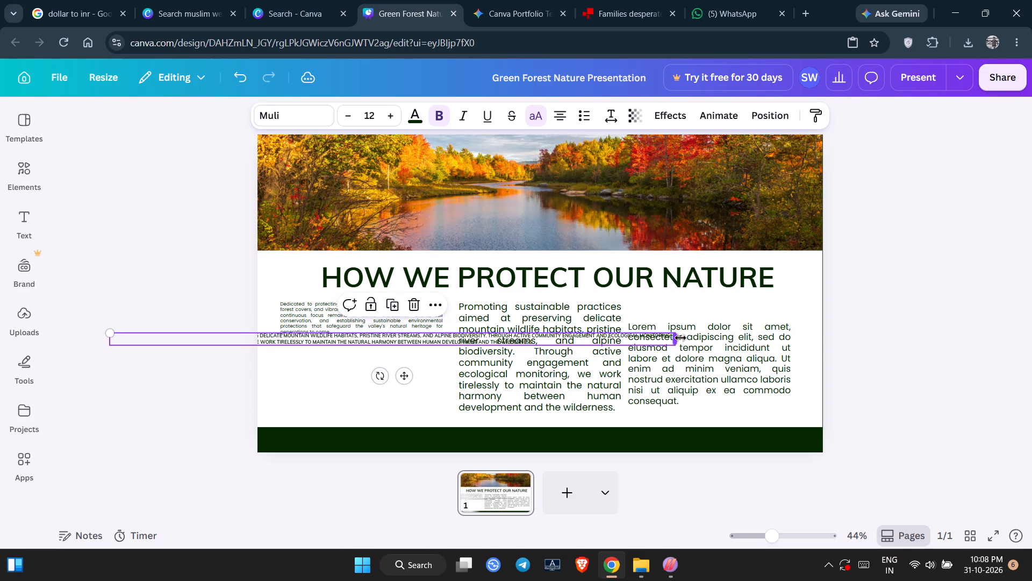
pyautogui.moveTo(676, 336); pyautogui.dragTo(390, 344)
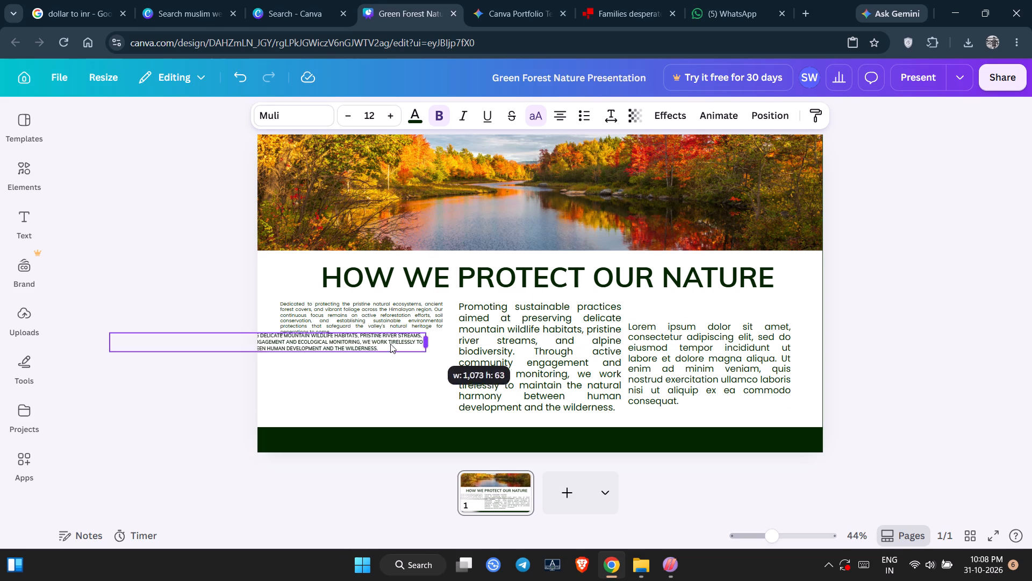
pyautogui.moveTo(390, 344); pyautogui.dragTo(327, 353)
pyautogui.moveTo(277, 340); pyautogui.dragTo(338, 357)
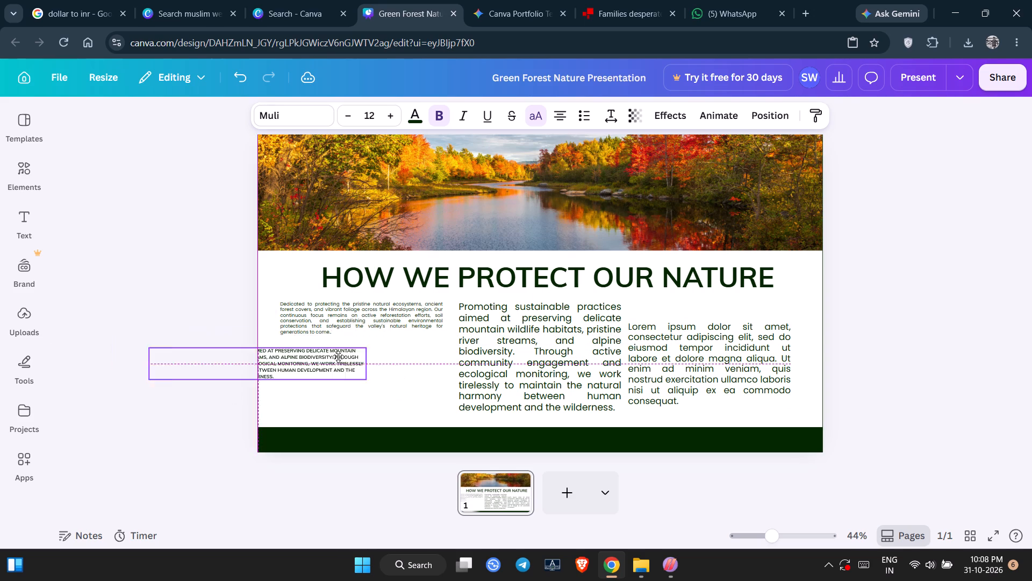
pyautogui.moveTo(338, 357); pyautogui.dragTo(400, 346)
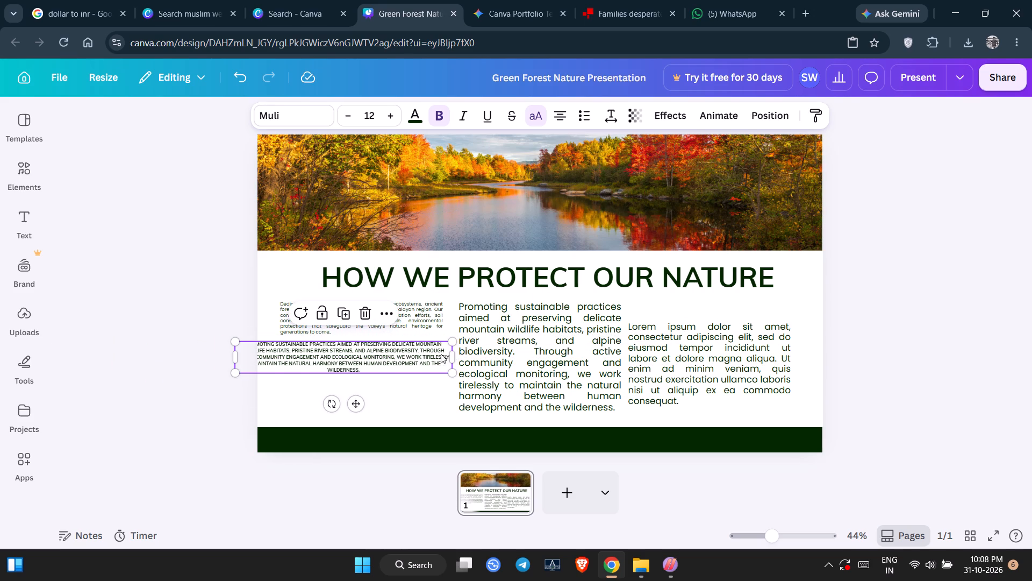
pyautogui.click(451, 354)
pyautogui.click(420, 351)
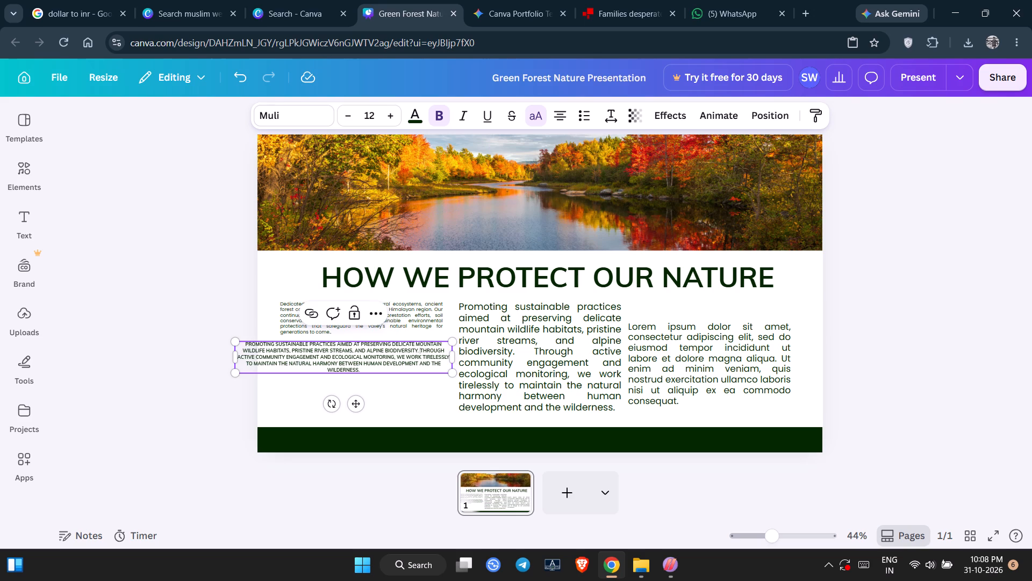
pyautogui.moveTo(453, 356); pyautogui.dragTo(382, 369)
pyautogui.moveTo(309, 355); pyautogui.dragTo(391, 363)
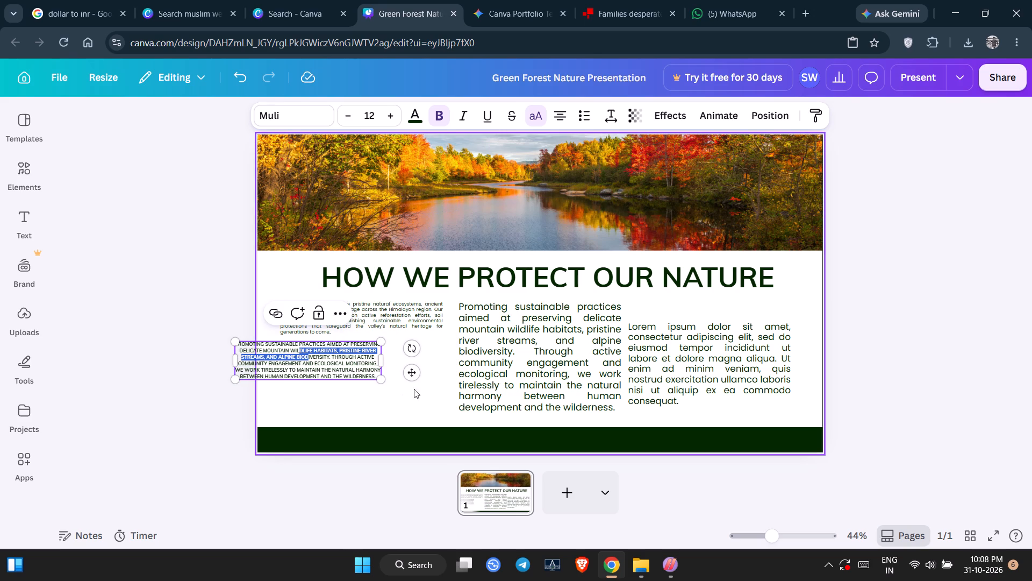
pyautogui.moveTo(418, 375); pyautogui.dragTo(463, 371)
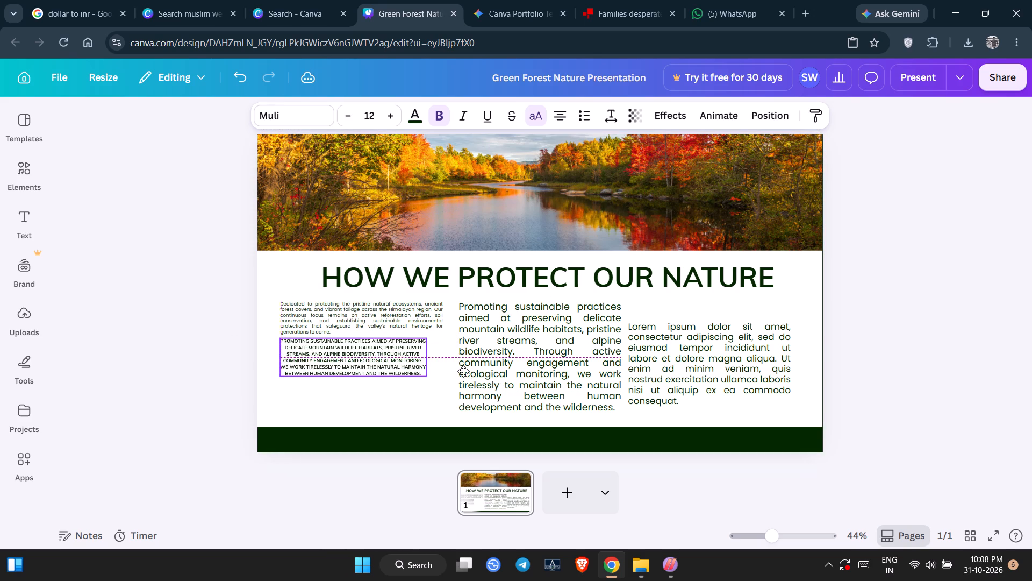
pyautogui.moveTo(463, 371); pyautogui.dragTo(464, 373)
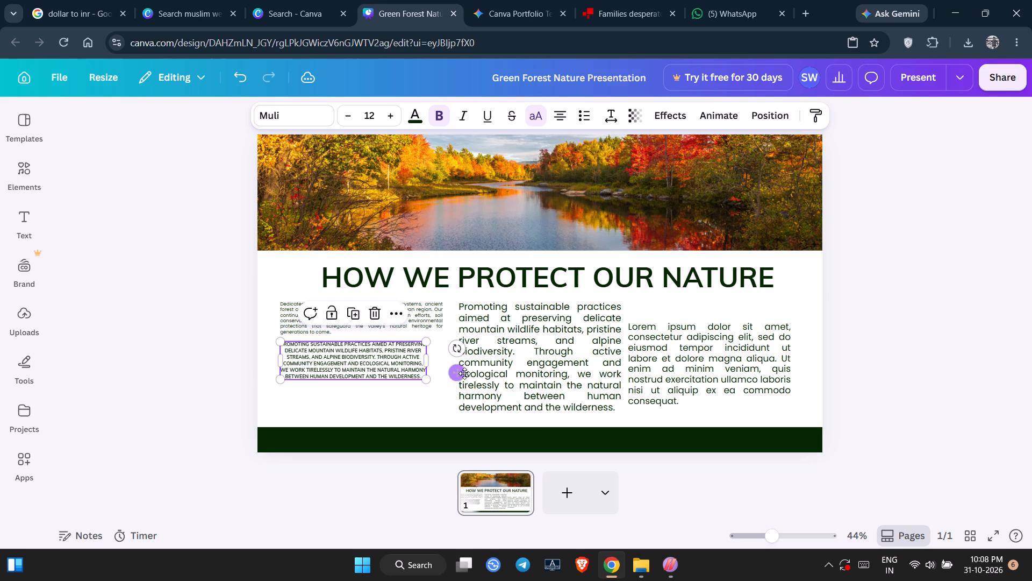
# Scale the pasted text box to the first column's width and set its font size back to 12.
pyautogui.moveTo(425, 378); pyautogui.dragTo(393, 367)
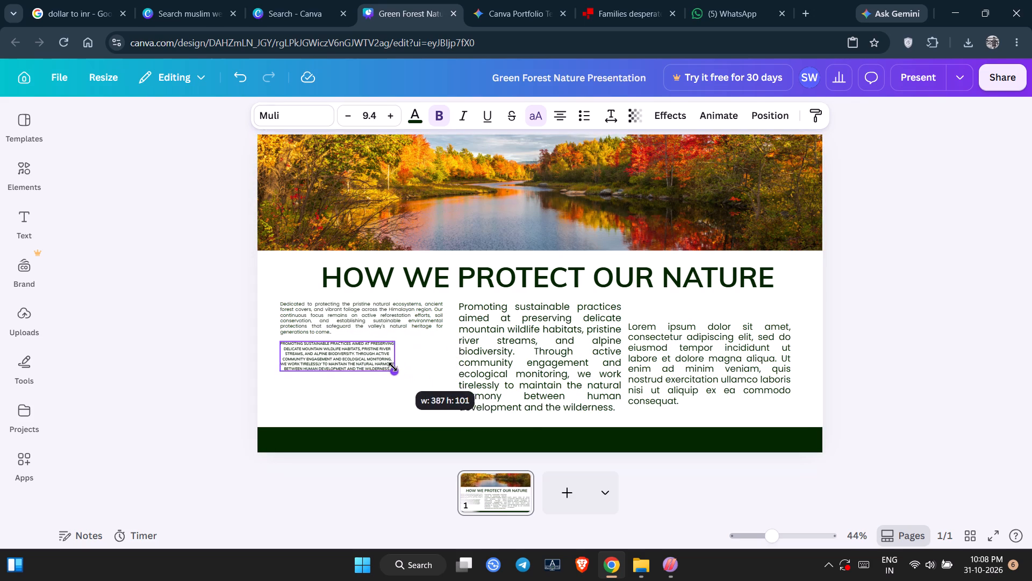
pyautogui.moveTo(393, 367); pyautogui.dragTo(447, 378)
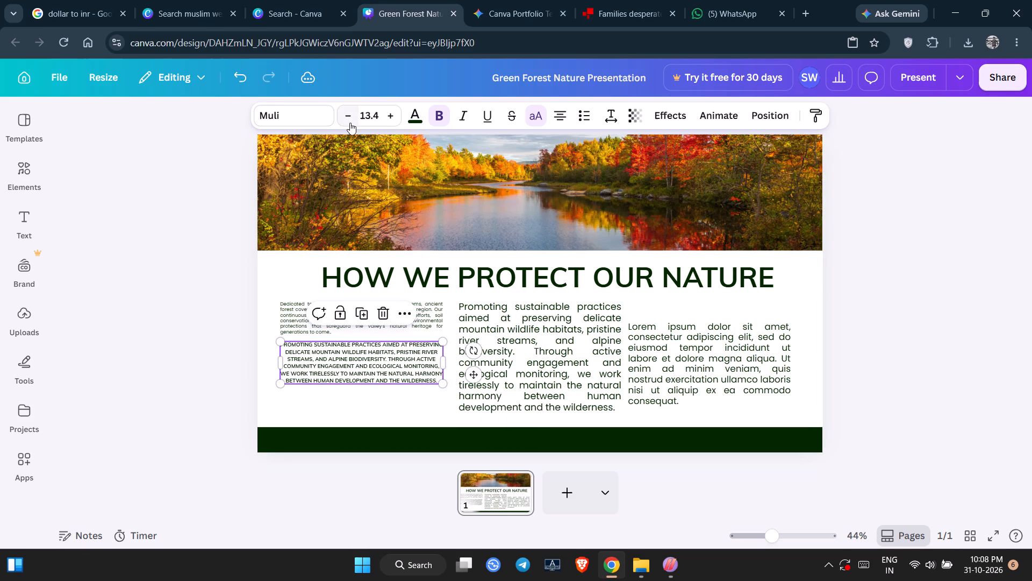
pyautogui.click(348, 116)
pyautogui.click(372, 118)
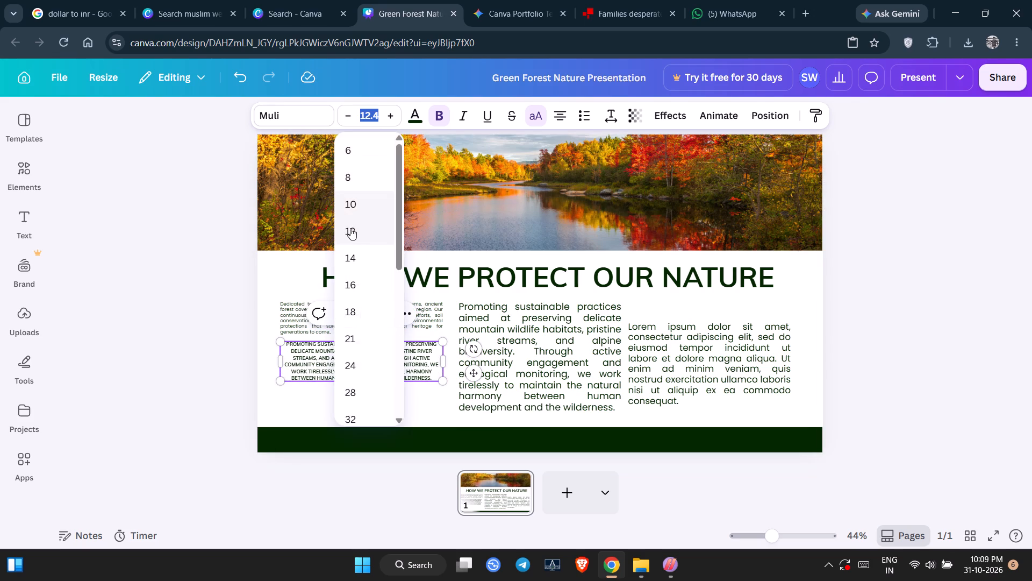
pyautogui.click(350, 230)
# Nudge the pasted paragraph slightly left and up beneath the first column's paragraph, then select the paragraph above it.
pyautogui.click(846, 288)
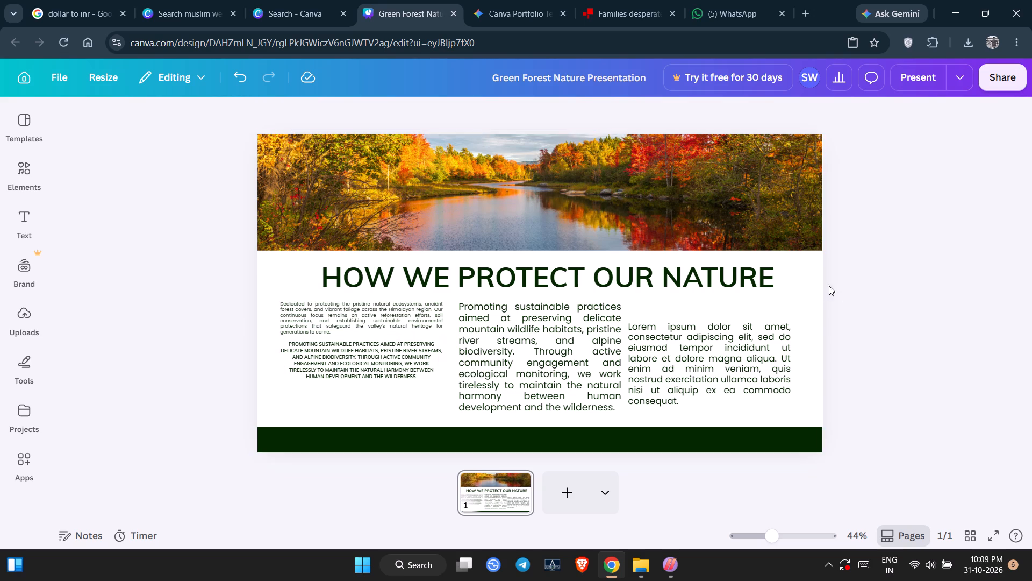
pyautogui.click(382, 351)
pyautogui.press('Up')
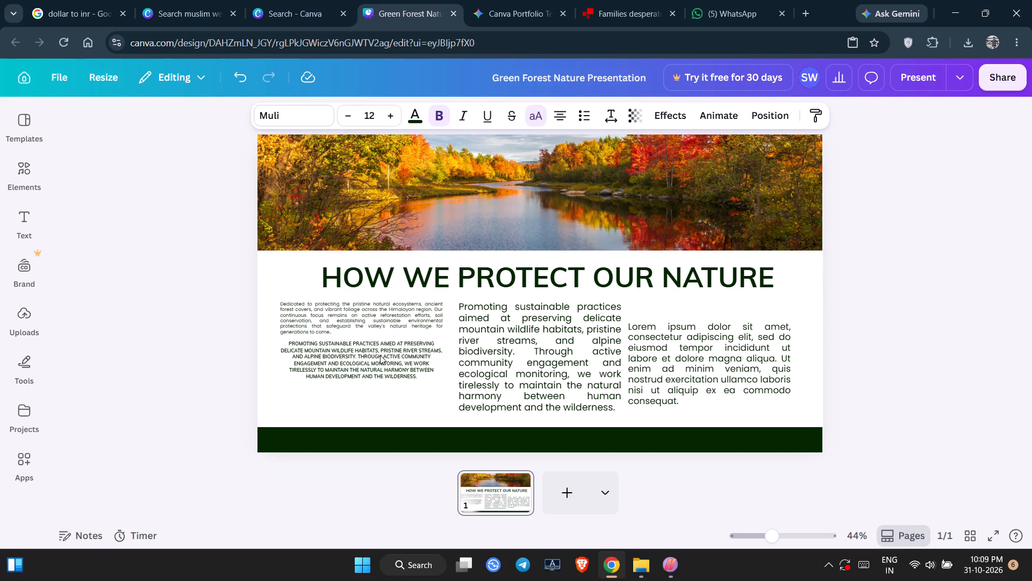
pyautogui.press('Left')
pyautogui.press('Left')
pyautogui.press('Left')
pyautogui.press('Left')
pyautogui.press('Left')
pyautogui.press('Left')
pyautogui.press('Left')
pyautogui.press('Left')
pyautogui.press('Left')
pyautogui.press('Left')
pyautogui.press('Left')
pyautogui.press('Left')
pyautogui.press('Left')
pyautogui.press('Left')
pyautogui.press('Left')
pyautogui.press('Left')
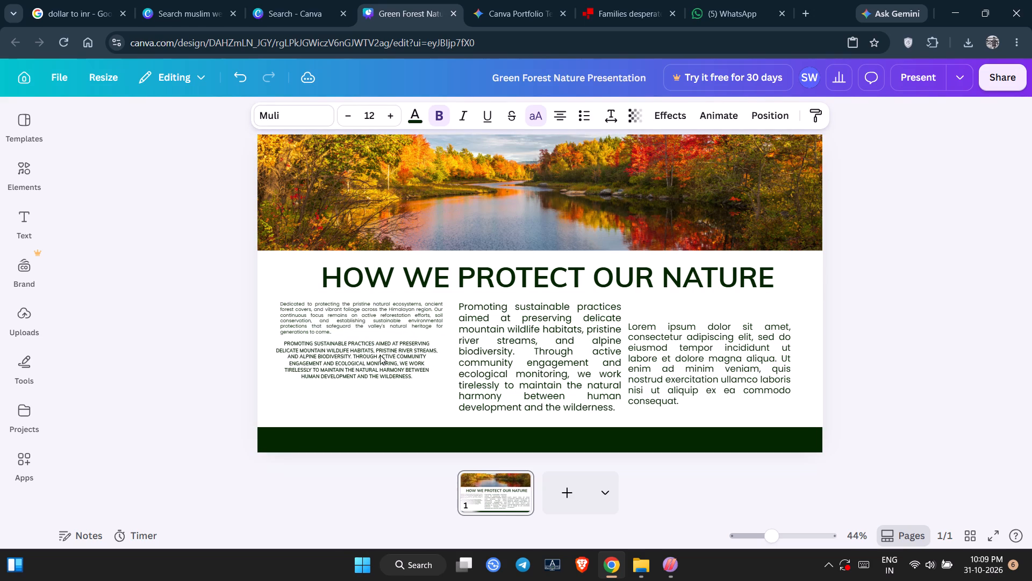
pyautogui.press('Up')
pyautogui.press('Up')
pyautogui.press('Left')
pyautogui.press('Left')
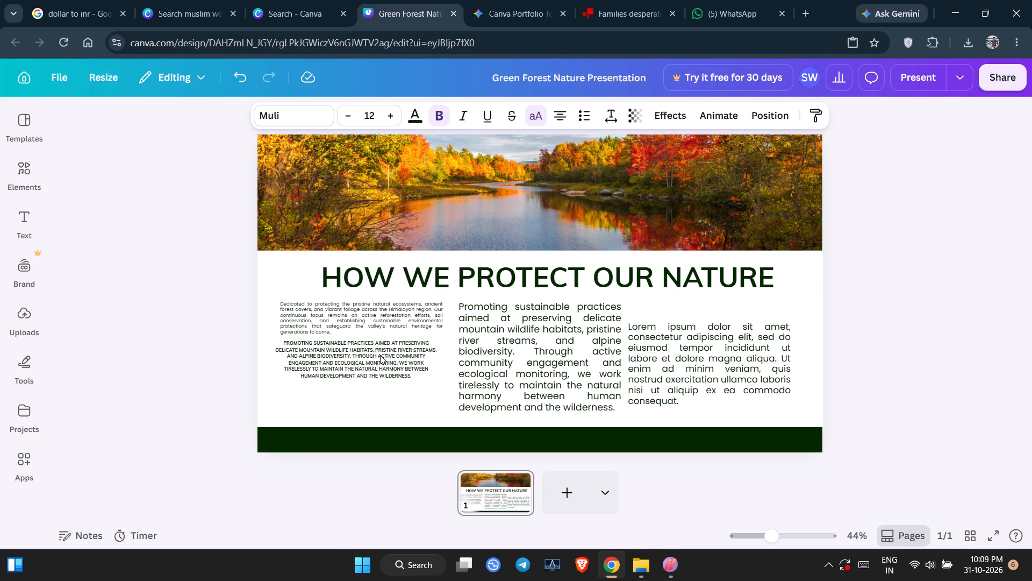
pyautogui.press('Left')
pyautogui.press('Left')
pyautogui.press('Left')
pyautogui.press('Left')
pyautogui.press('Left')
pyautogui.press('Left')
pyautogui.press('Up')
pyautogui.press('Up')
pyautogui.press('Up')
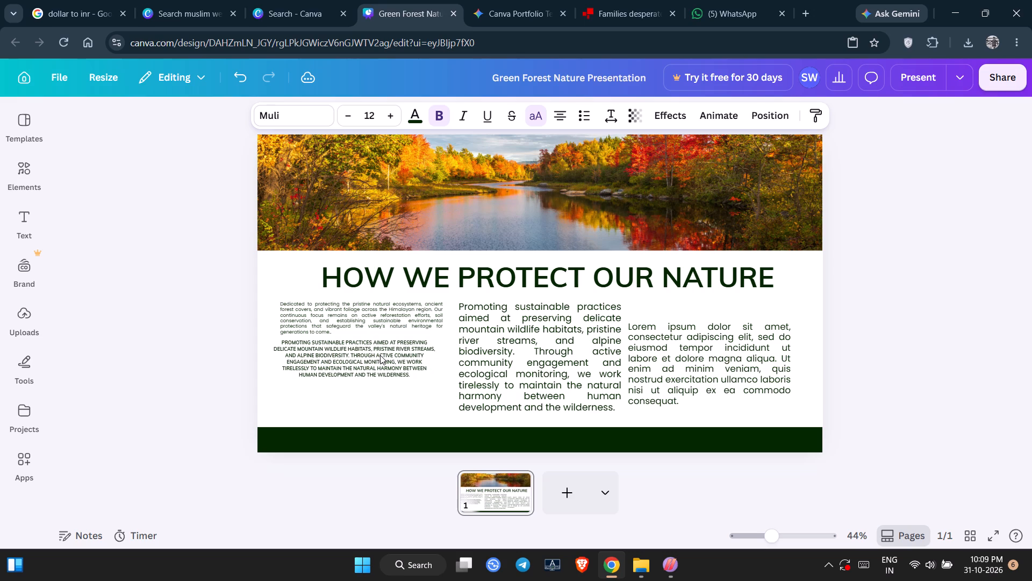
pyautogui.press('Up')
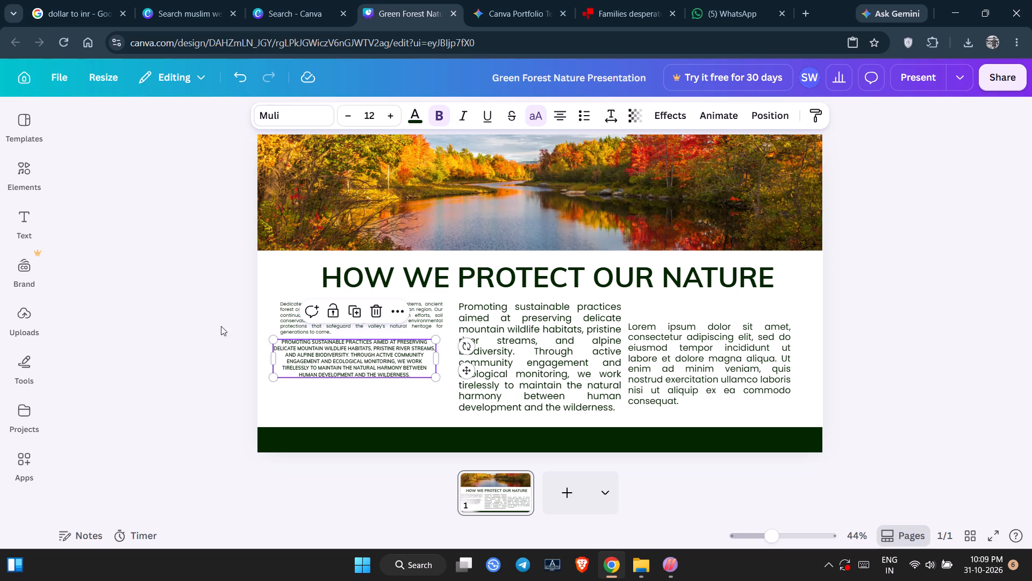
pyautogui.click(295, 324)
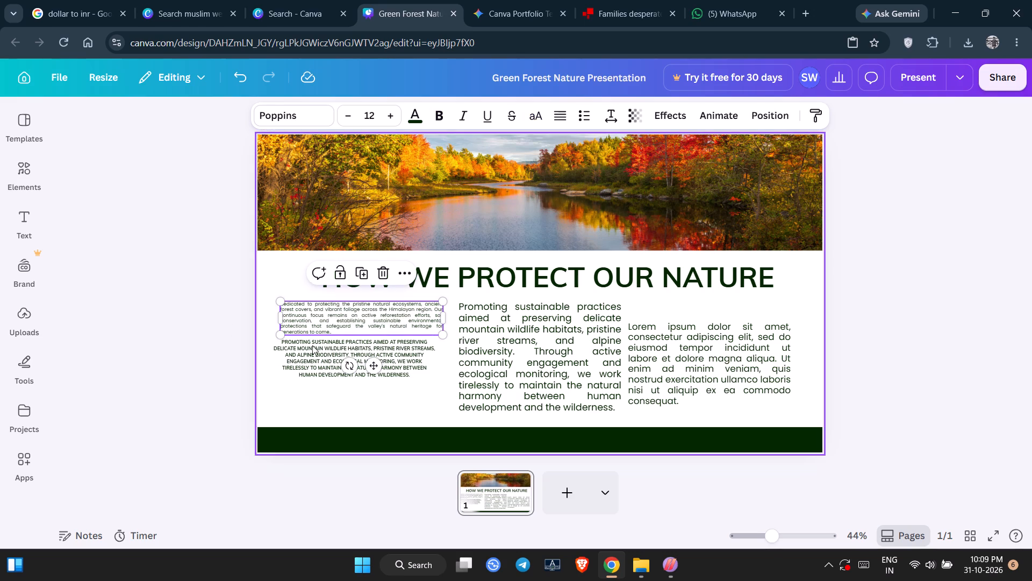
pyautogui.click(317, 371)
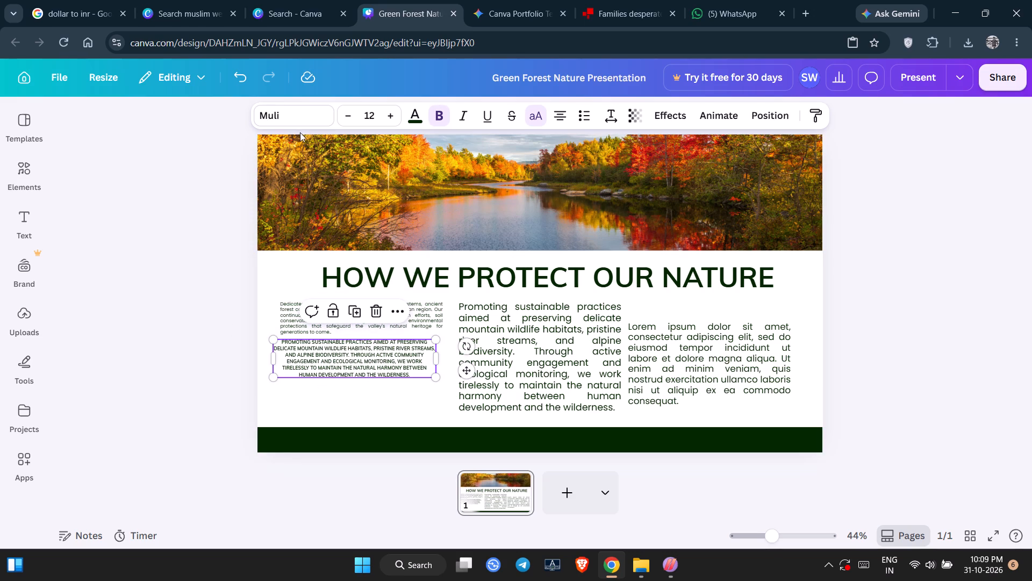
pyautogui.moveTo(300, 110); pyautogui.dragTo(300, 118)
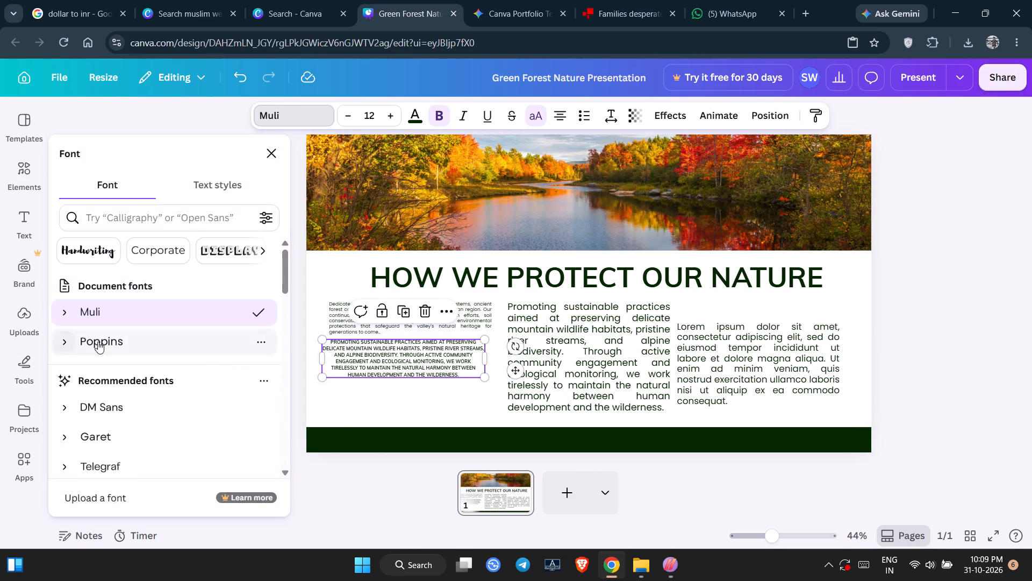
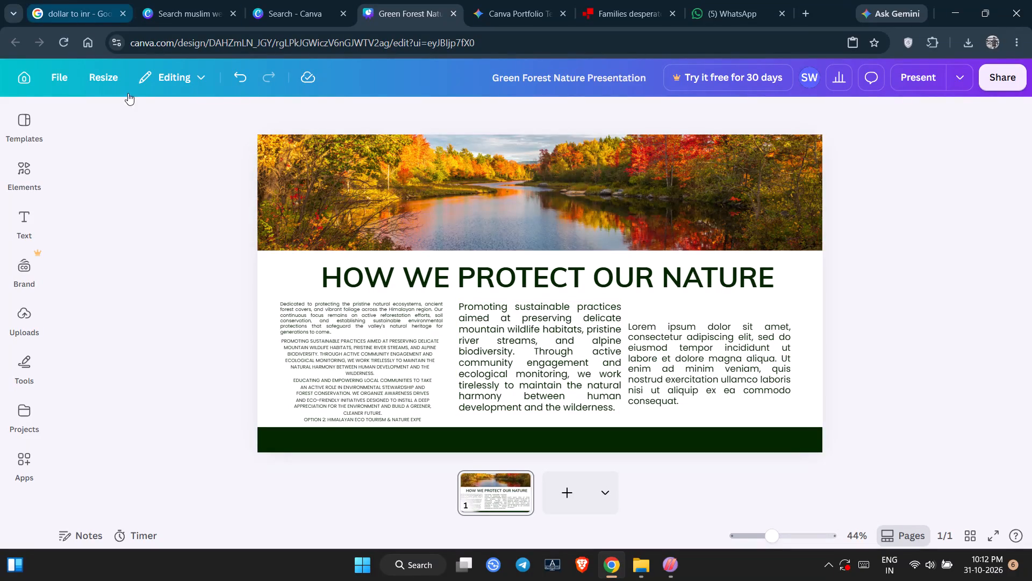
# Nudge the HOW WE PROTECT OUR NATURE title up and slightly left, closer to the lake photo.
pyautogui.click(493, 278)
pyautogui.press('Up')
pyautogui.press('Up')
pyautogui.press('Up')
pyautogui.press('Up')
pyautogui.press('Up')
pyautogui.press('Up')
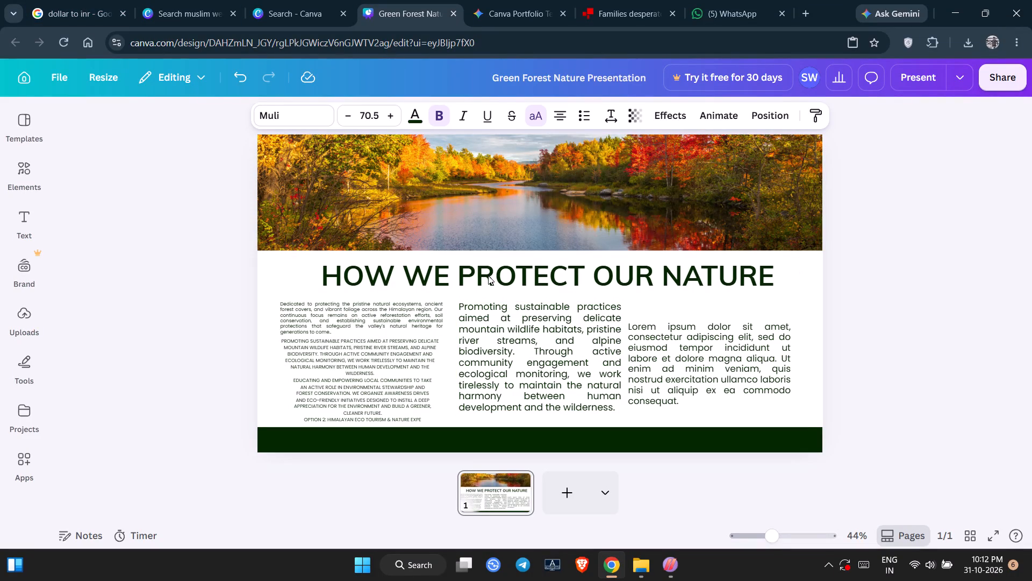
pyautogui.press('Up')
pyautogui.press('Up')
pyautogui.press('Up')
pyautogui.press('Up')
pyautogui.press('Left')
pyautogui.press('Left')
pyautogui.press('Left')
pyautogui.press('Left')
pyautogui.press('Left')
pyautogui.press('Up')
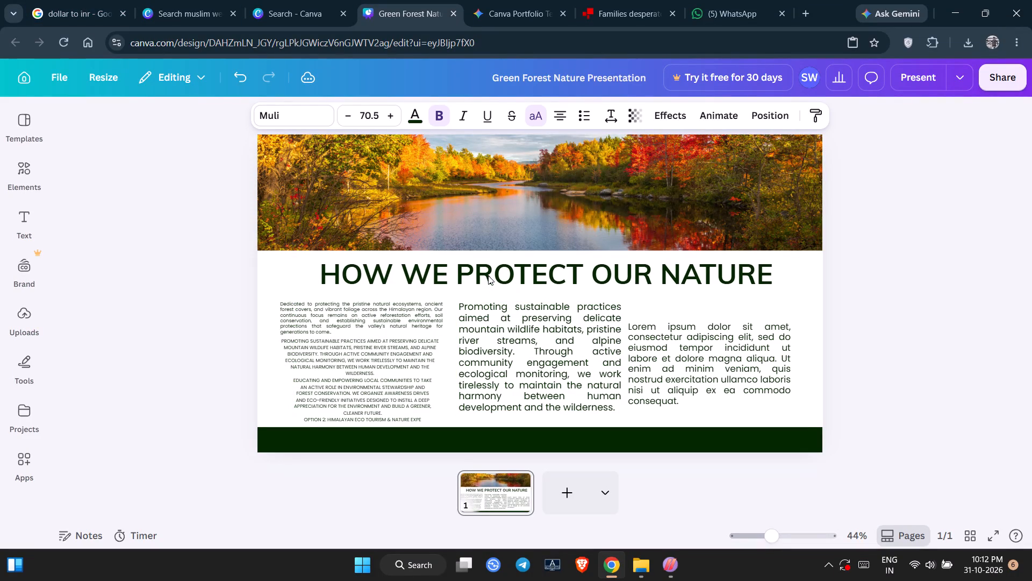
pyautogui.press('Up')
pyautogui.press('Up')
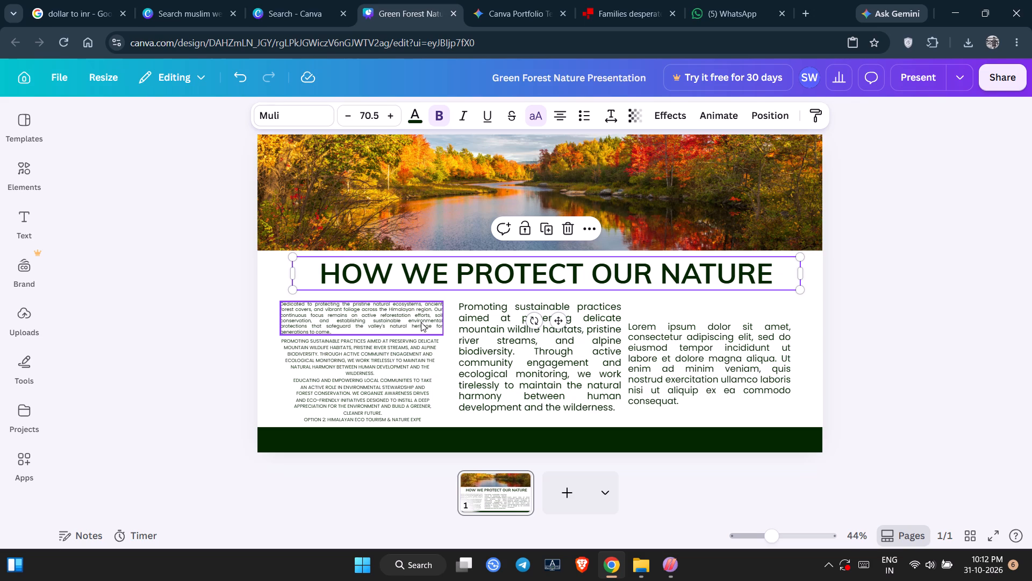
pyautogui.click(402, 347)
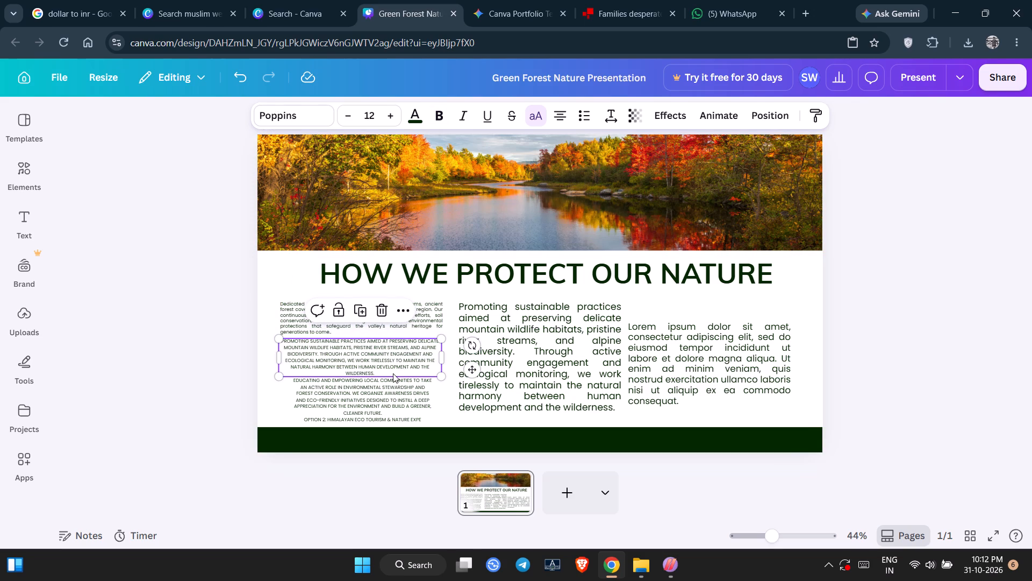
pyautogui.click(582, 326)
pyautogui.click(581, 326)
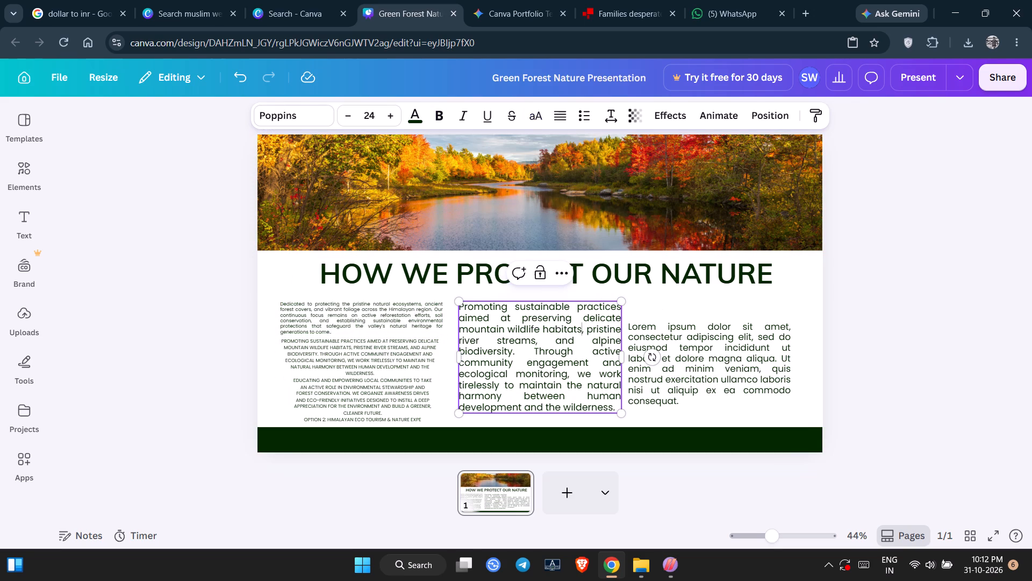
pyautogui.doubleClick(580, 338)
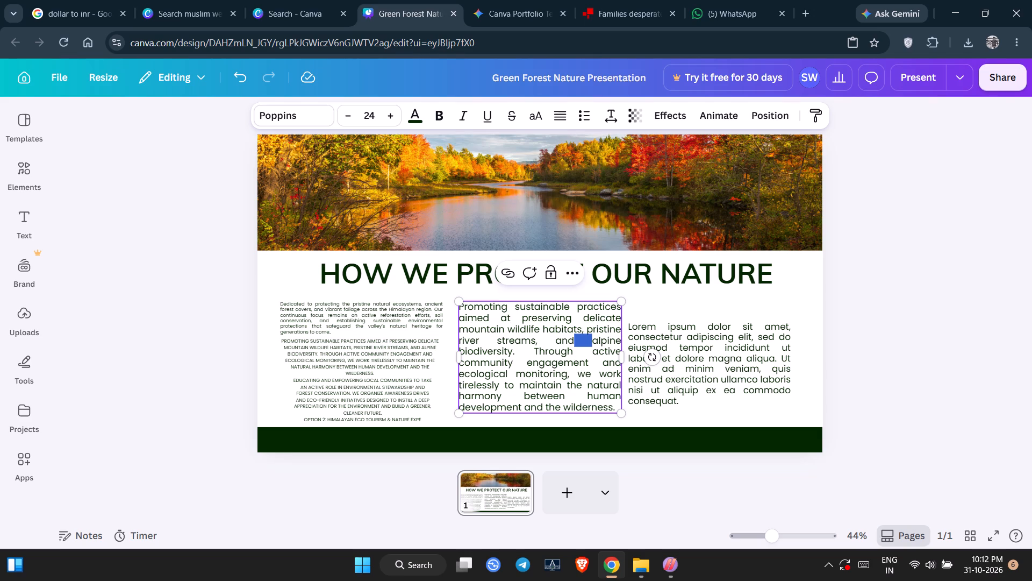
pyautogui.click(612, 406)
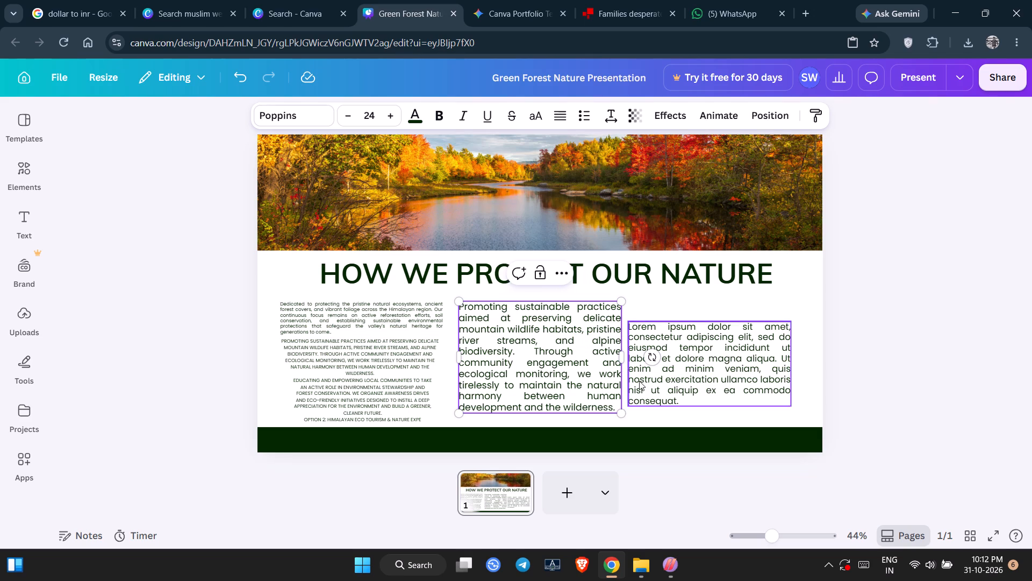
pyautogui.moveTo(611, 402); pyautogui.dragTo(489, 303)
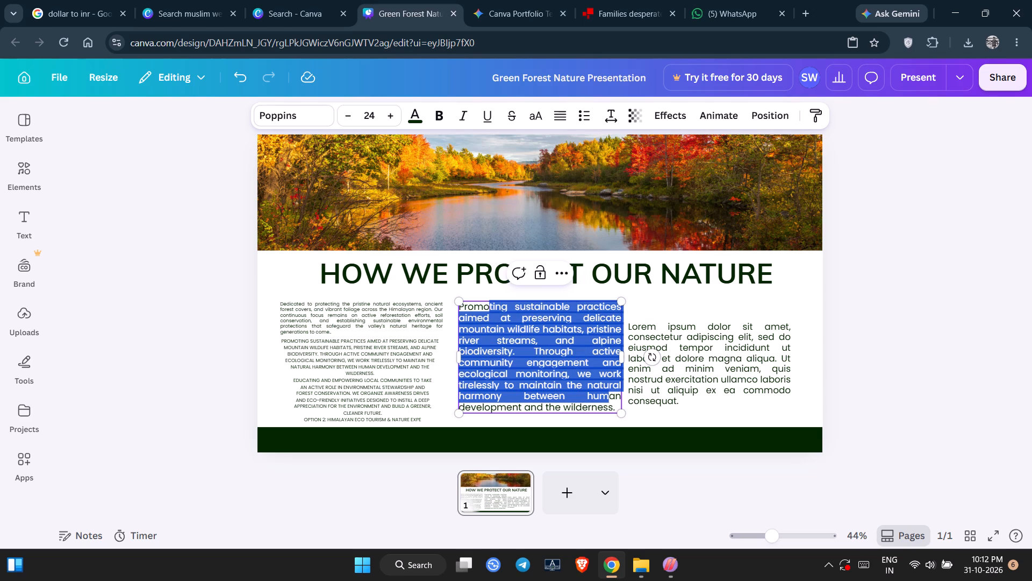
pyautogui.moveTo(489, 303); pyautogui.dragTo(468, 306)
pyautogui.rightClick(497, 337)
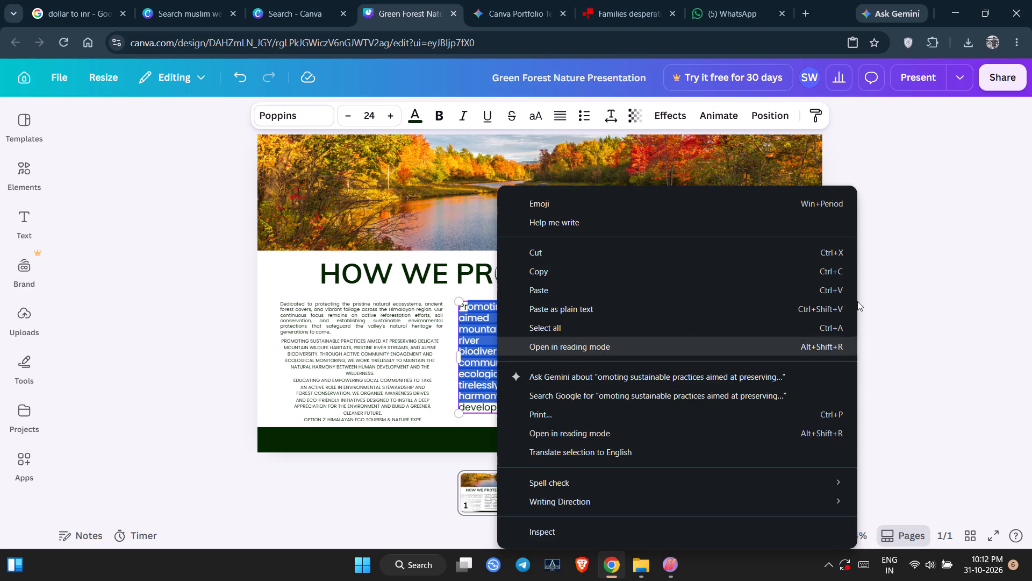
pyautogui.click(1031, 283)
pyautogui.doubleClick(577, 344)
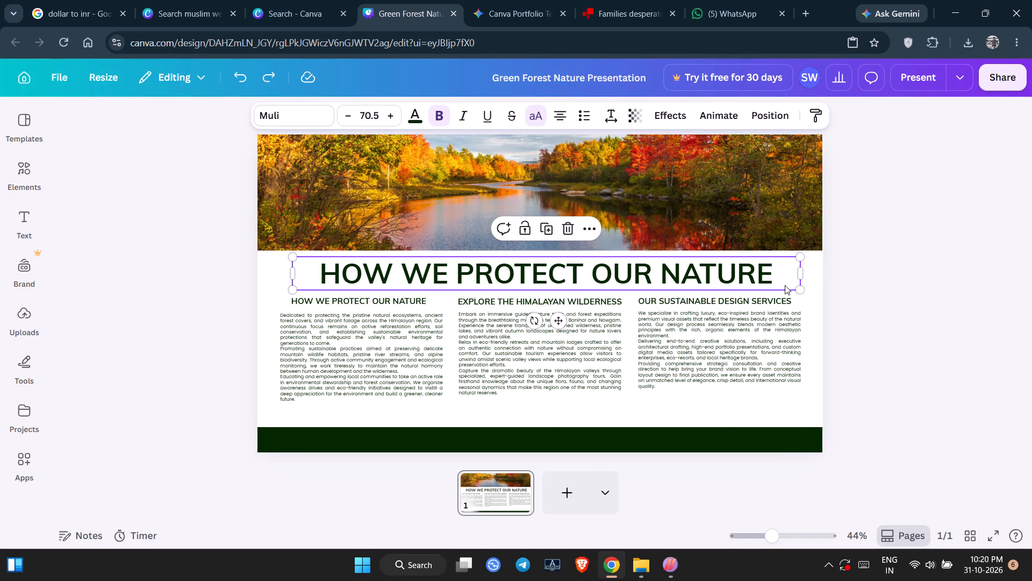
# Replace the whole main title below the photo with the copied "Green Forest & Mountain Conservation" text.
pyautogui.click(776, 275)
pyautogui.moveTo(776, 275); pyautogui.dragTo(386, 253)
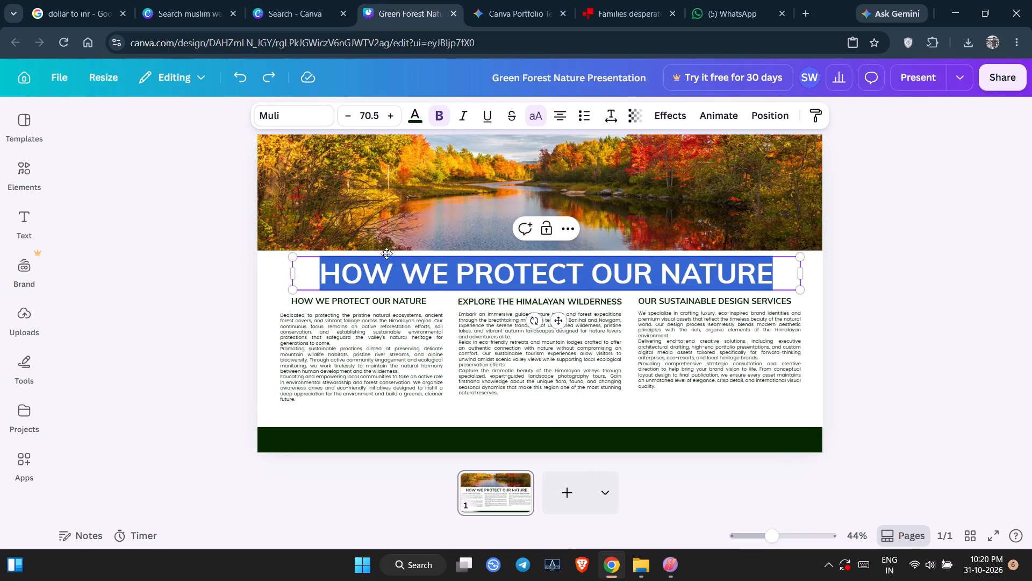
pyautogui.moveTo(386, 253); pyautogui.dragTo(385, 253)
pyautogui.rightClick(447, 277)
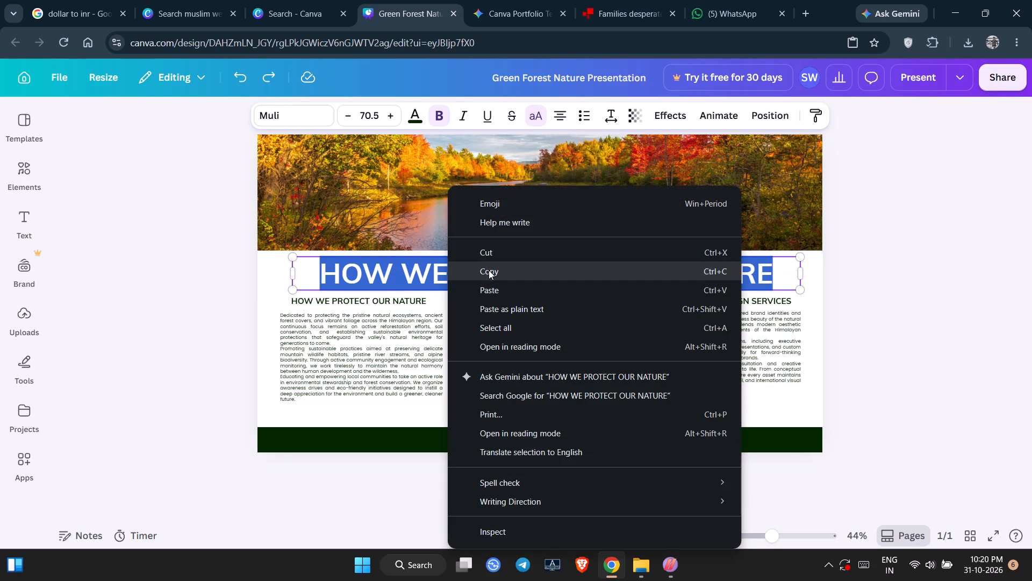
pyautogui.click(495, 287)
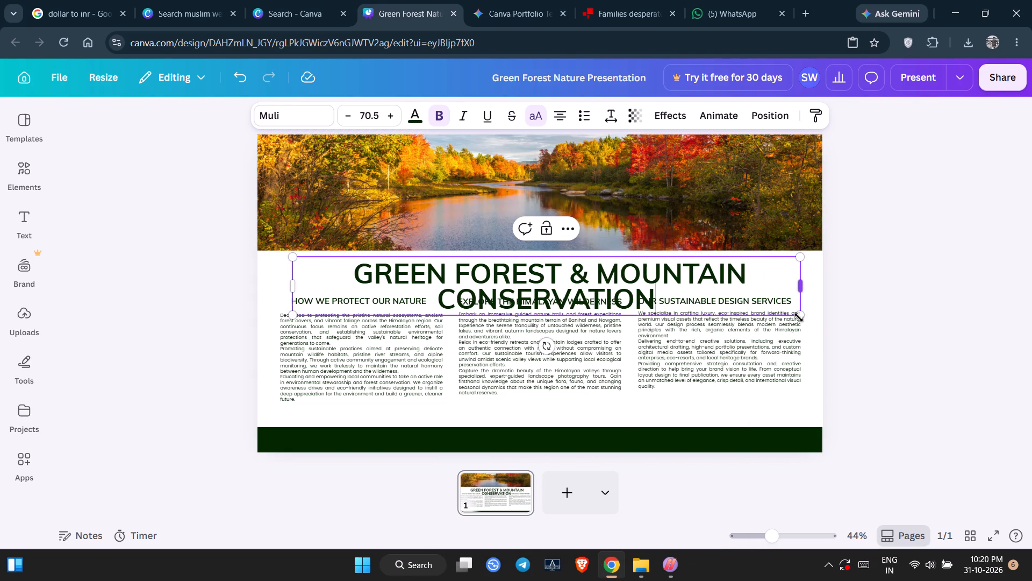
# Scale the main title down to font size 43.3 and widen its text box until the title fits on one line.
pyautogui.moveTo(801, 317); pyautogui.dragTo(609, 263)
pyautogui.moveTo(608, 273); pyautogui.dragTo(638, 270)
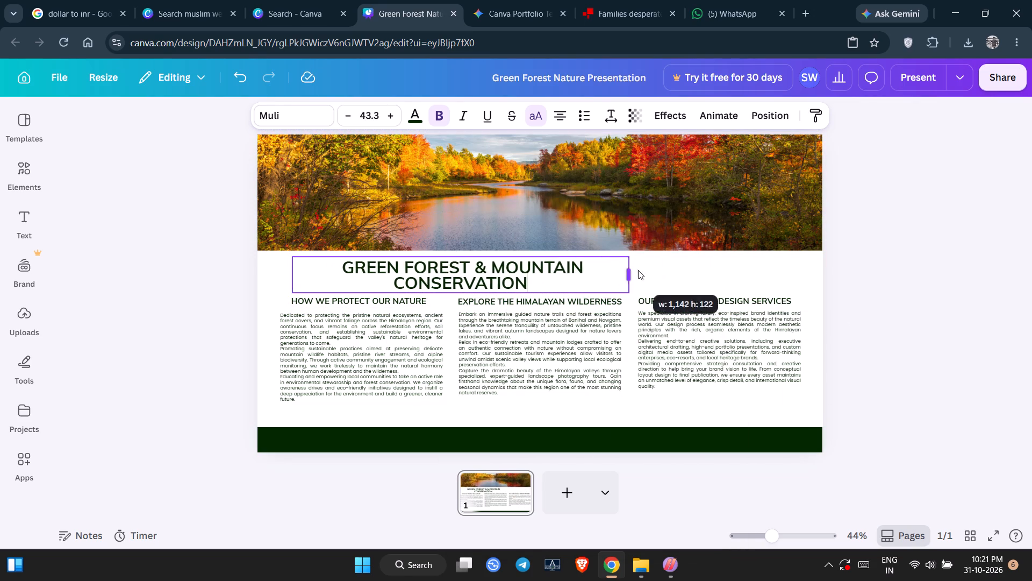
pyautogui.moveTo(638, 270); pyautogui.dragTo(806, 278)
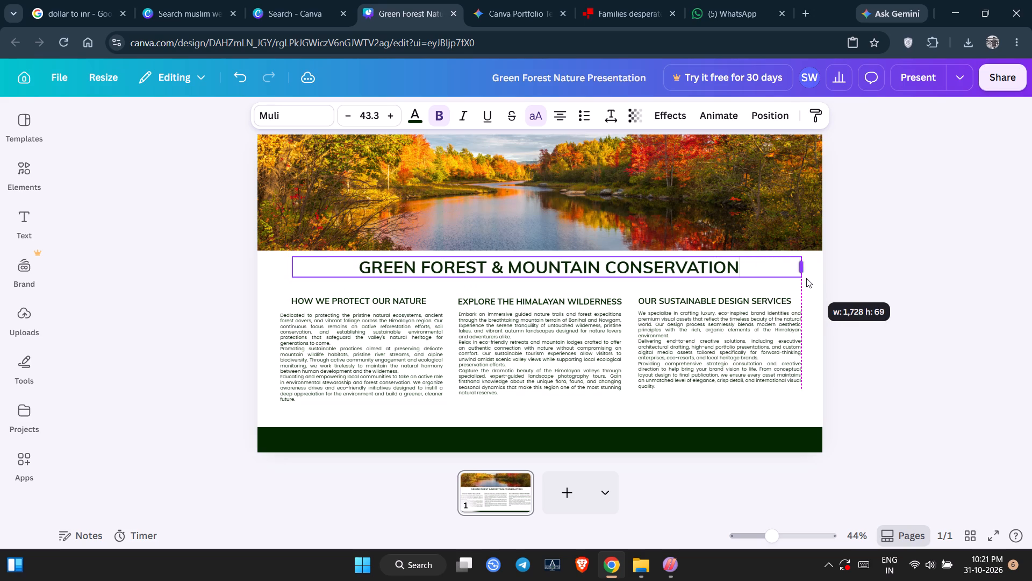
pyautogui.moveTo(806, 278); pyautogui.dragTo(660, 286)
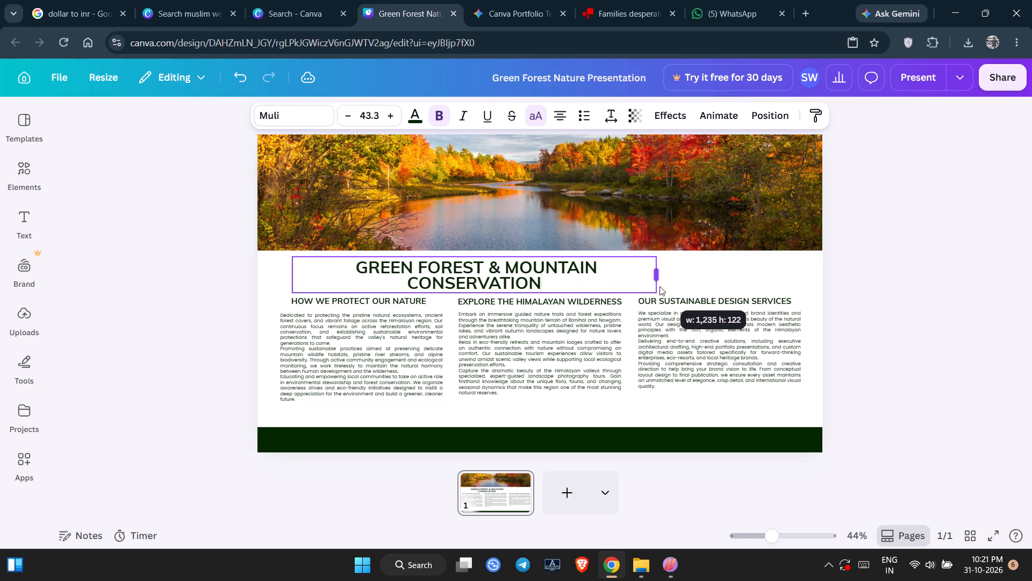
pyautogui.moveTo(660, 286); pyautogui.dragTo(667, 301)
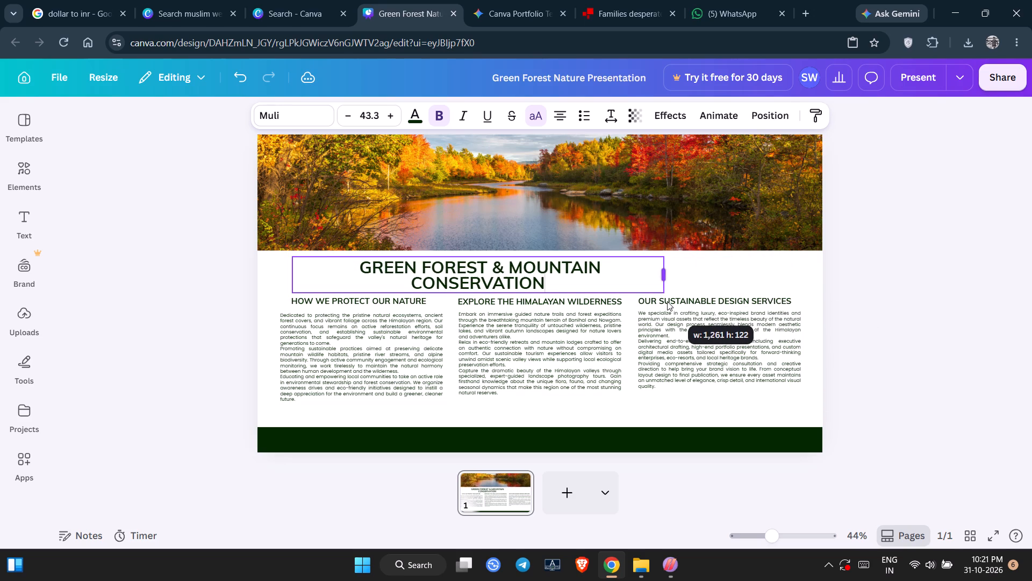
pyautogui.moveTo(667, 301); pyautogui.dragTo(803, 288)
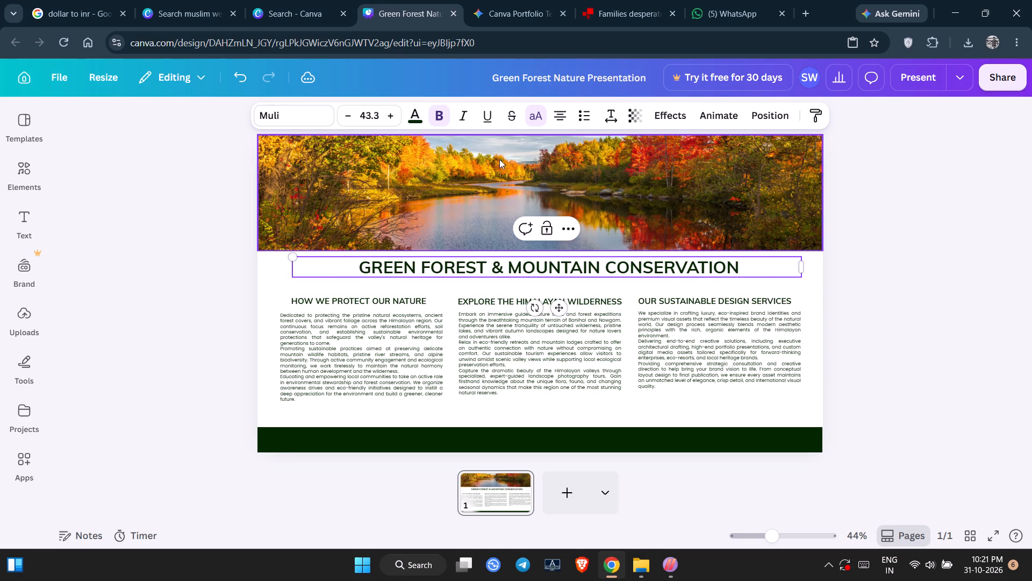
# Enlarge the main title's font in single-point increments until the one-line text nearly fills its box, and deselect it.
pyautogui.tripleClick(391, 116)
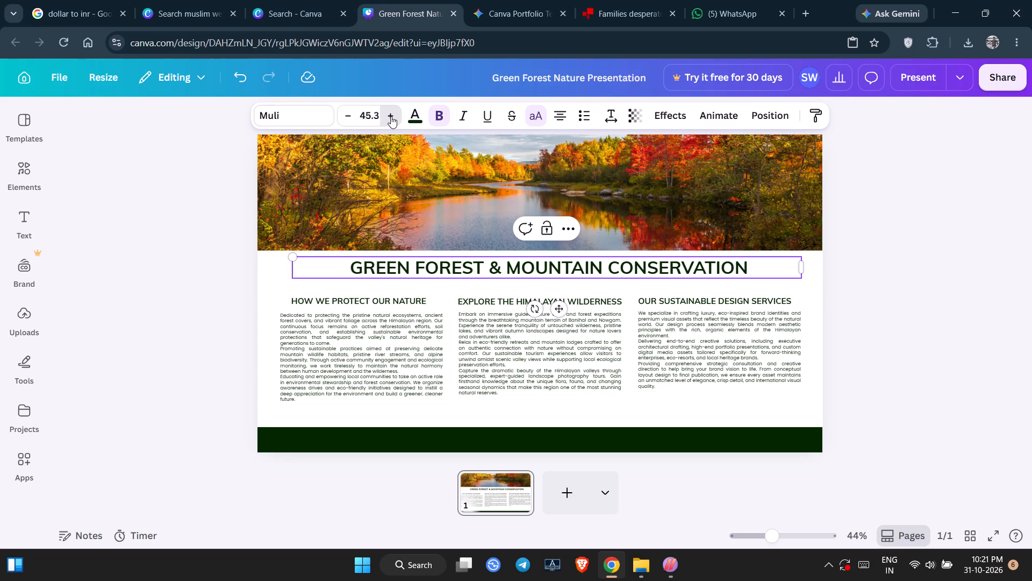
pyautogui.tripleClick(391, 116)
pyautogui.doubleClick(391, 116)
pyautogui.click(391, 116)
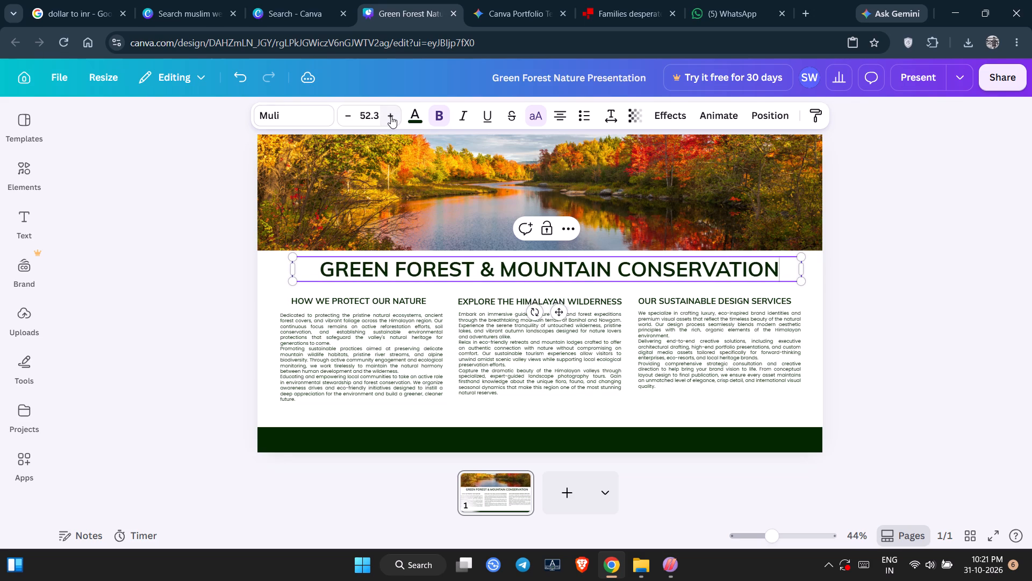
pyautogui.click(391, 116)
pyautogui.click(391, 116)
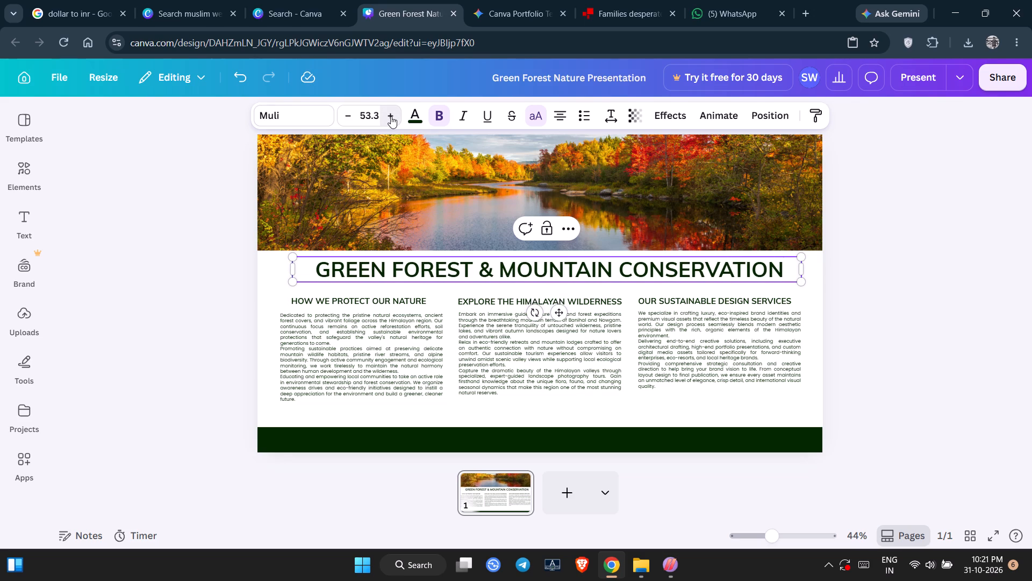
pyautogui.click(894, 343)
pyautogui.scroll(2, 886, 346)
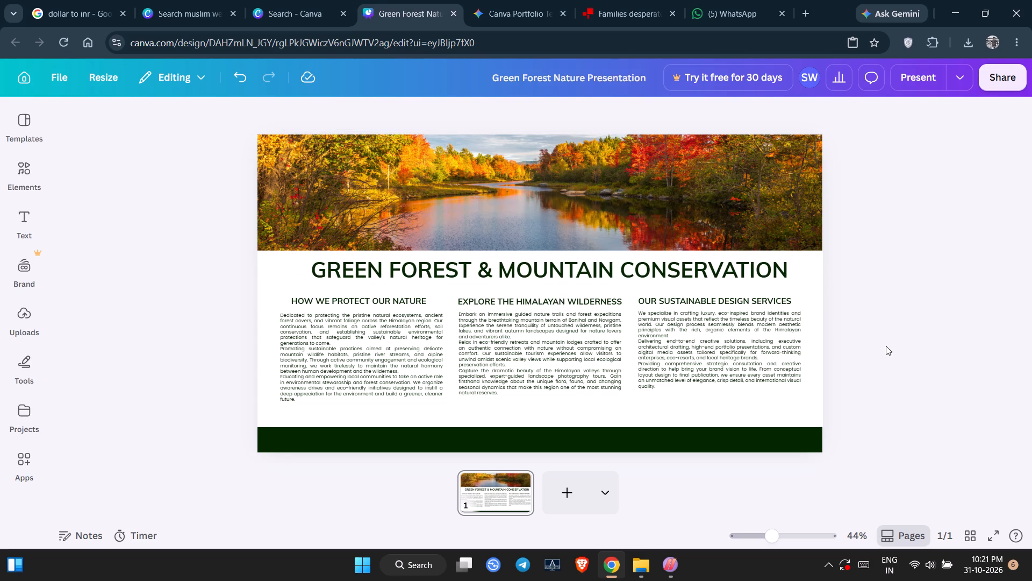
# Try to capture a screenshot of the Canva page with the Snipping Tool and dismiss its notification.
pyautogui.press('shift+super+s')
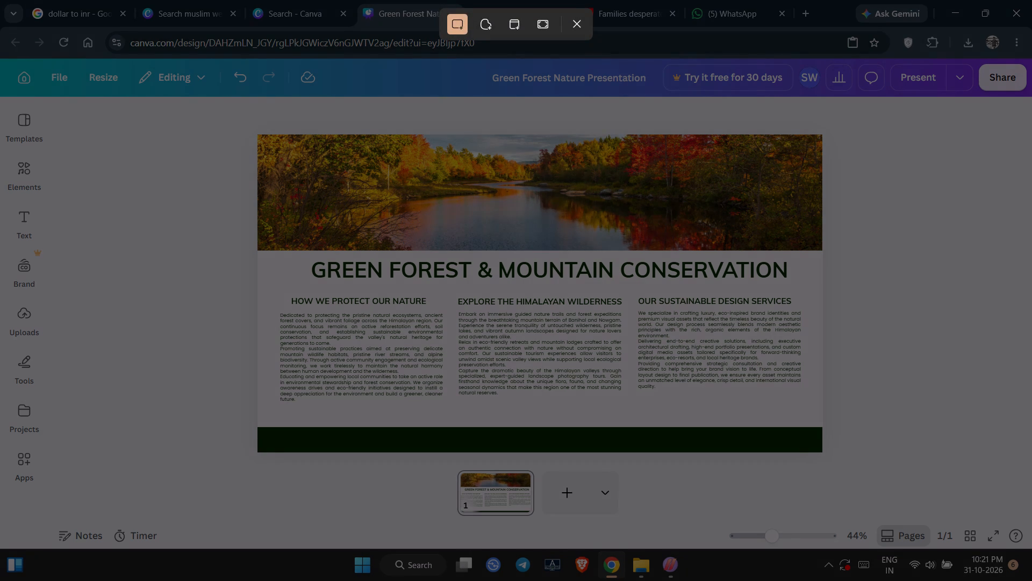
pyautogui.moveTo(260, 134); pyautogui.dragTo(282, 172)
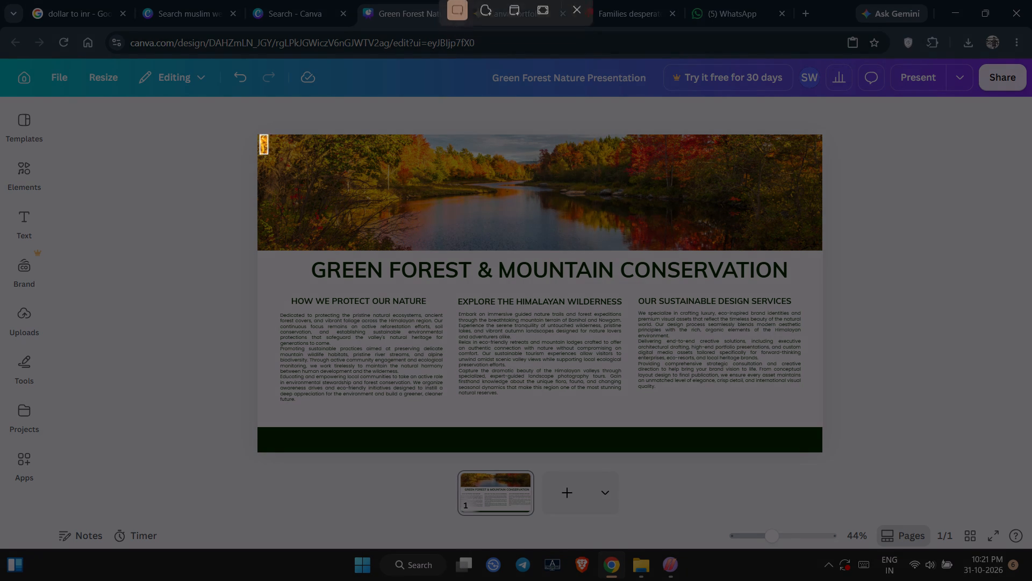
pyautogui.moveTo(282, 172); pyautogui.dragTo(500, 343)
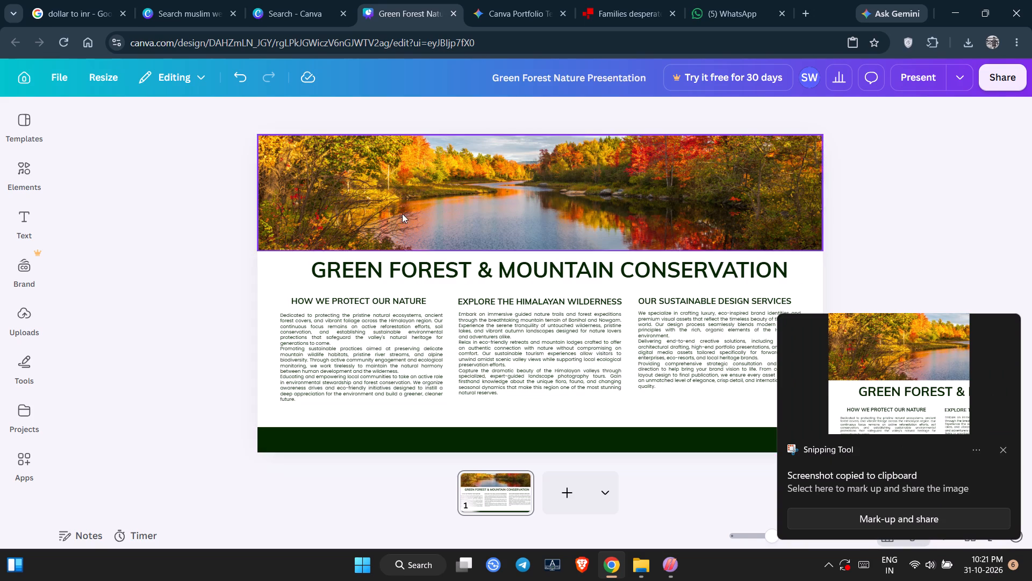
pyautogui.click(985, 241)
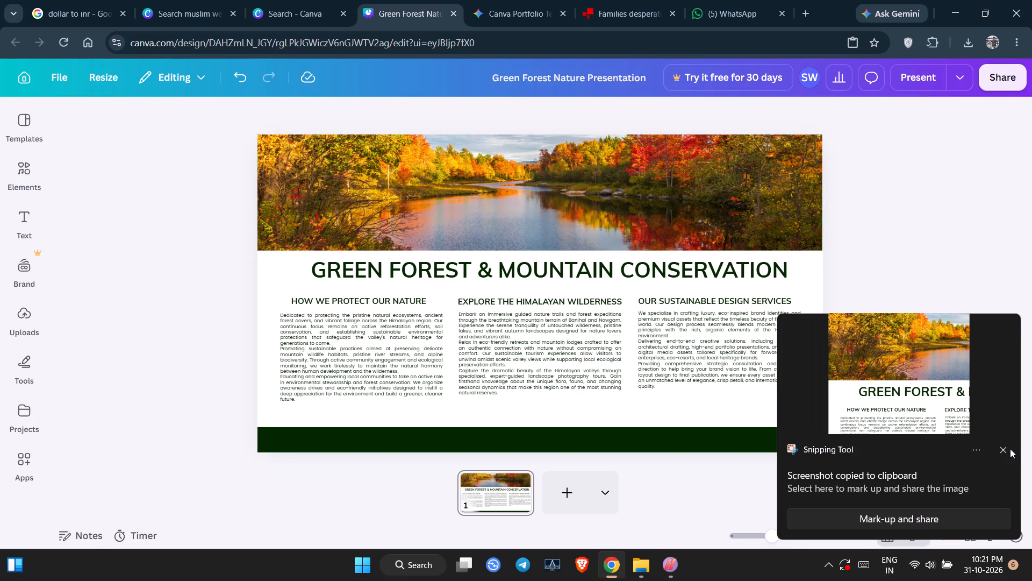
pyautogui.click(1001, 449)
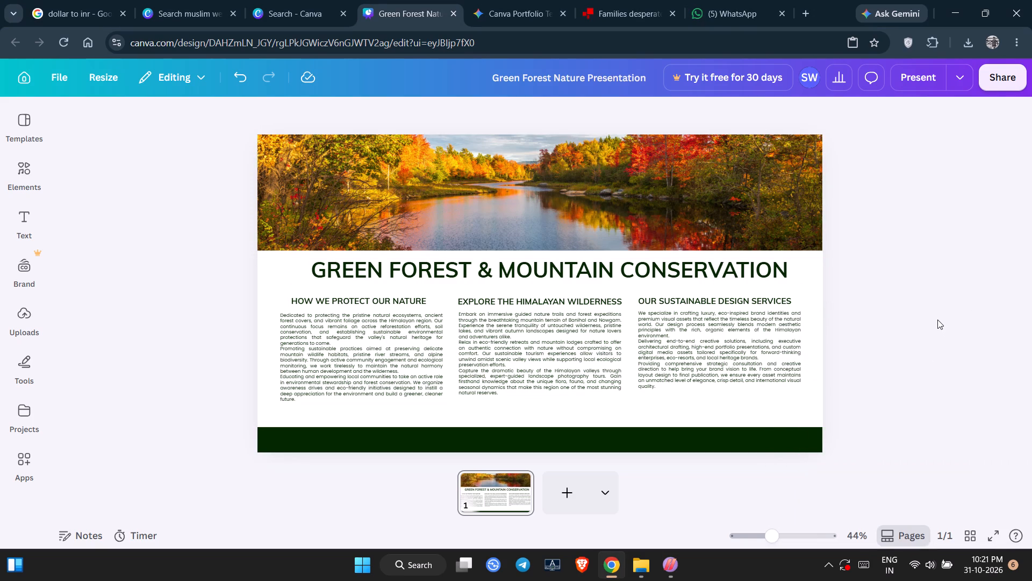
# Capture a full-width screenshot of the page from the photo's top edge down to the dark green footer band.
pyautogui.press('shift+super+s')
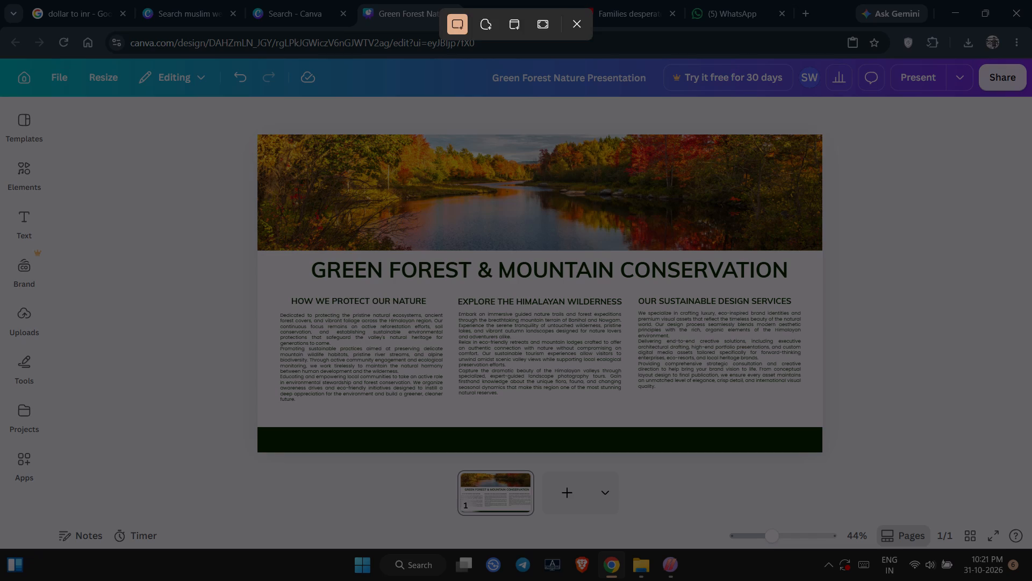
pyautogui.moveTo(257, 133); pyautogui.dragTo(822, 428)
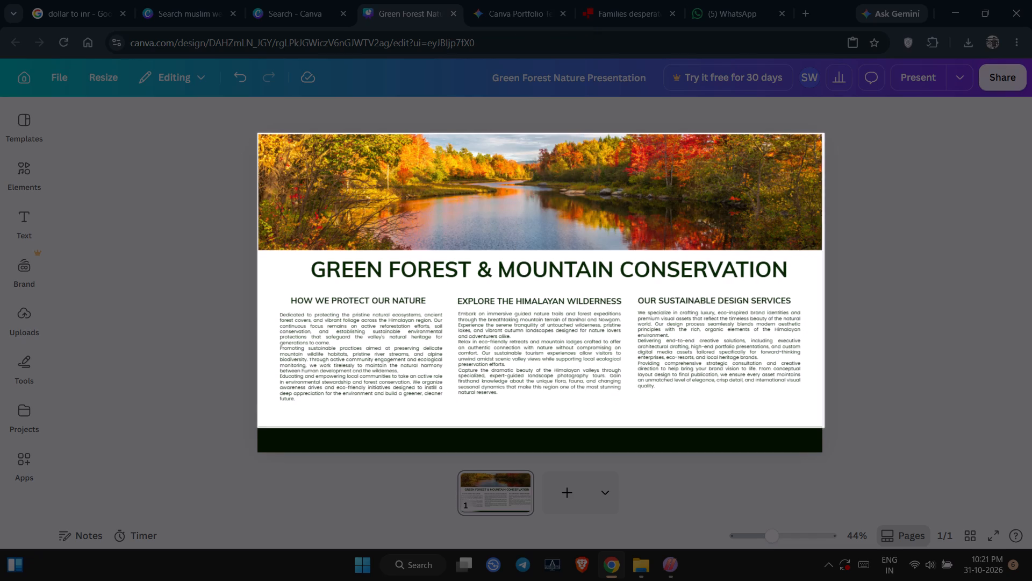
pyautogui.moveTo(822, 428); pyautogui.dragTo(821, 428)
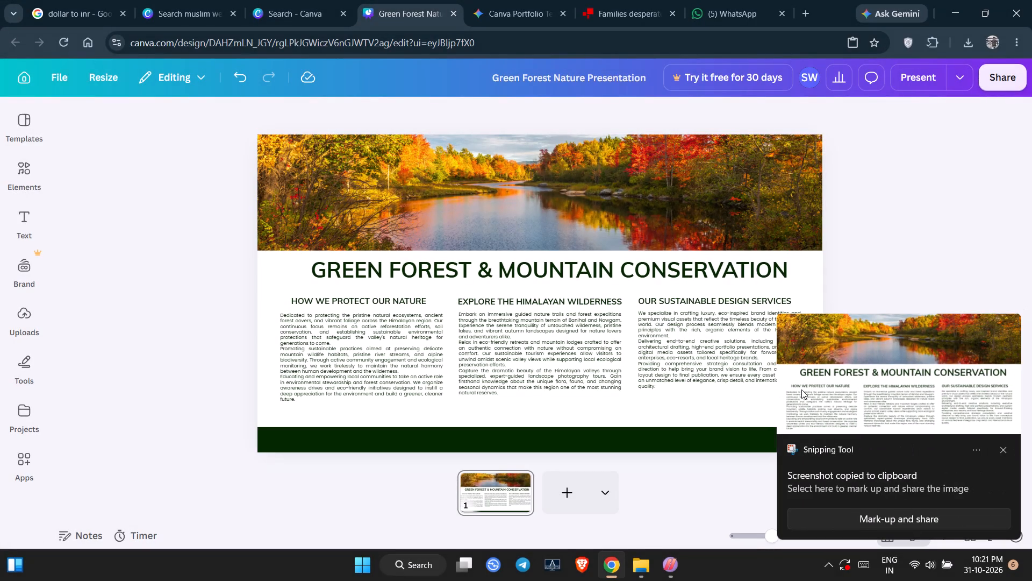
# Switch to the Screenshots folder in File Explorer and open the newest capture of the Green Forest page for viewing.
pyautogui.click(950, 18)
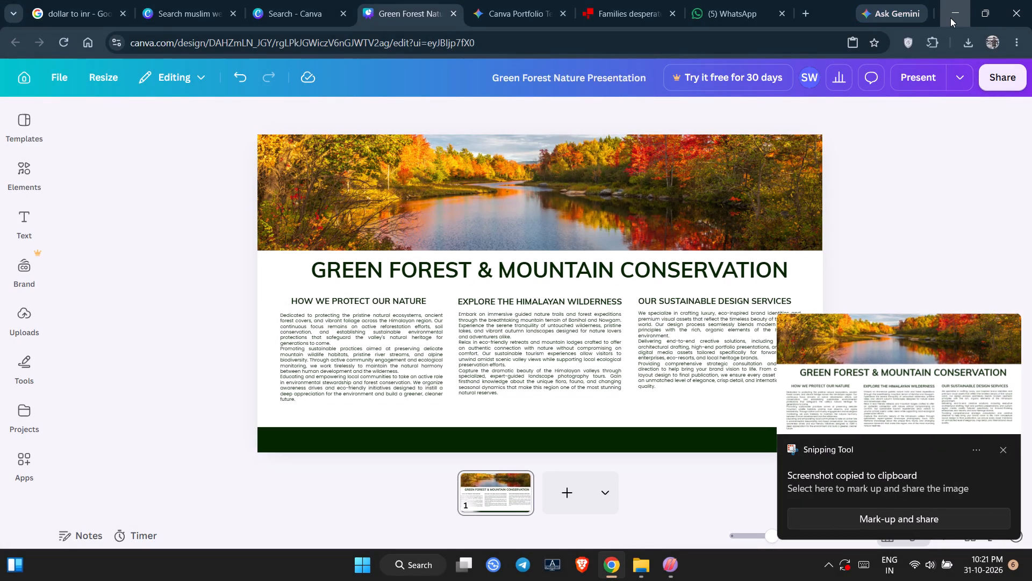
pyautogui.click(643, 564)
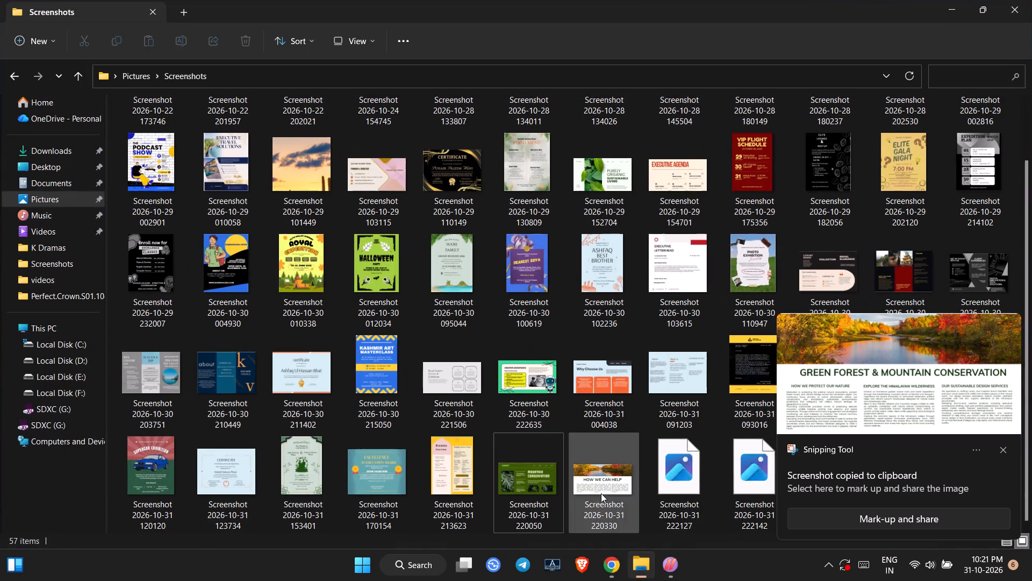
pyautogui.scroll(-5, 661, 467)
pyautogui.click(1005, 451)
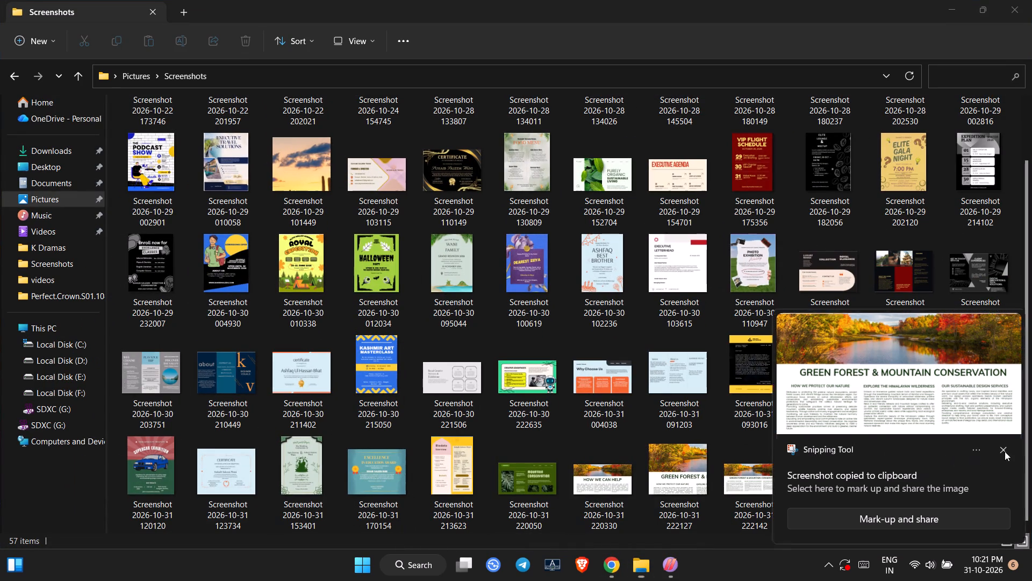
pyautogui.doubleClick(748, 482)
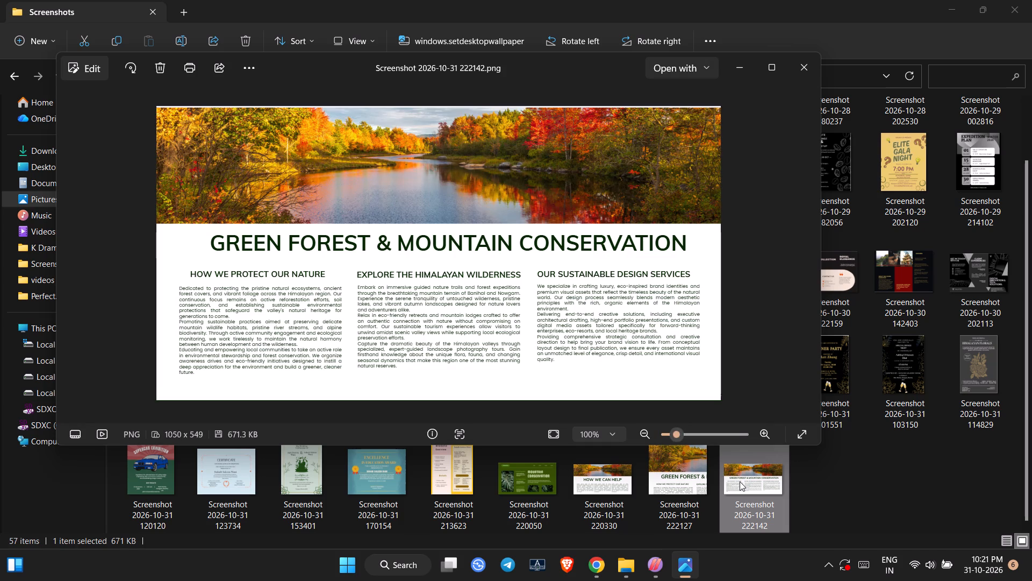
# Delete the partial Green Forest capture, Screenshot 2026-10-31 222127.png, from the Screenshots folder.
pyautogui.press('Left')
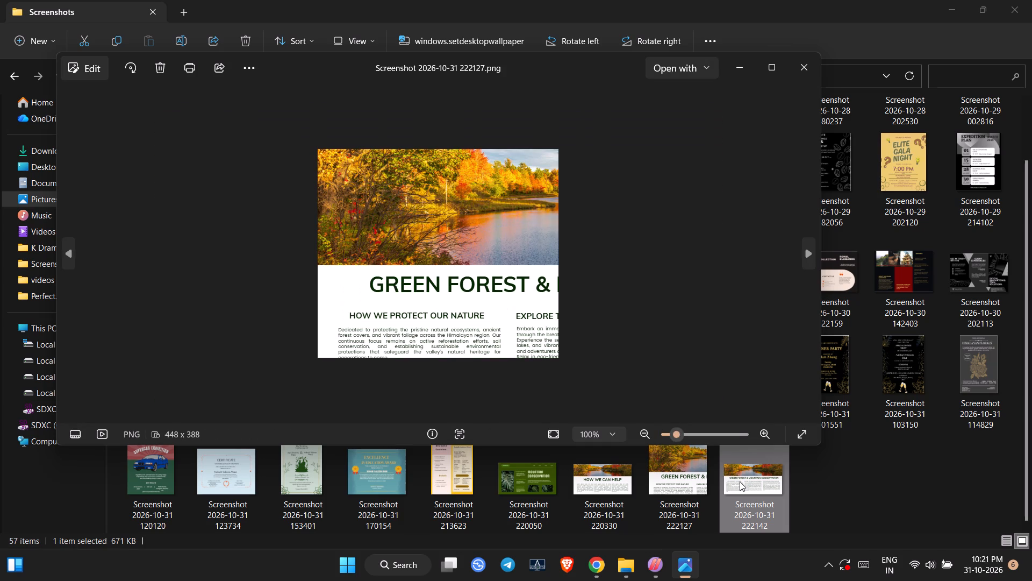
pyautogui.press('Delete')
pyautogui.press('Return')
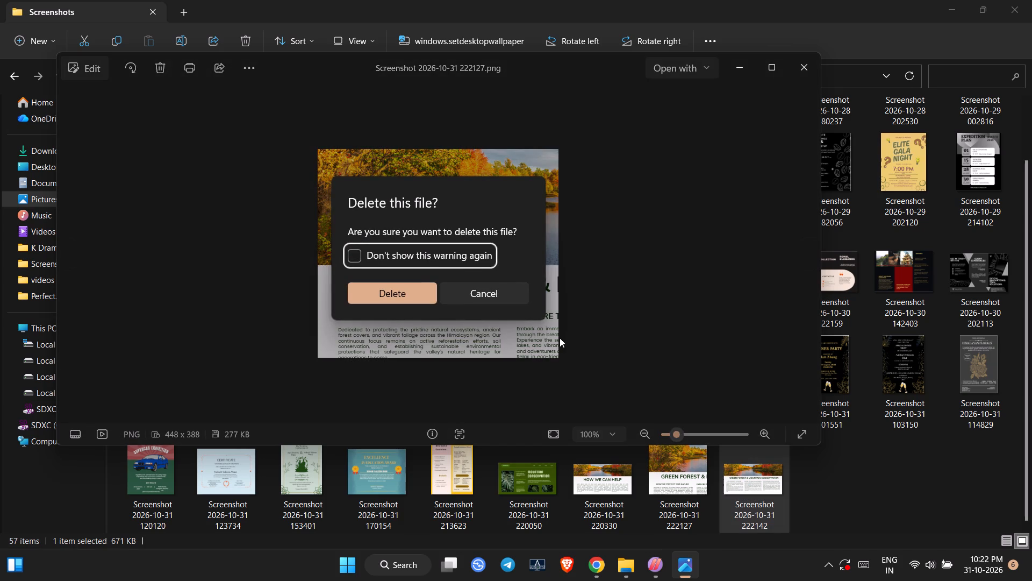
pyautogui.click(402, 298)
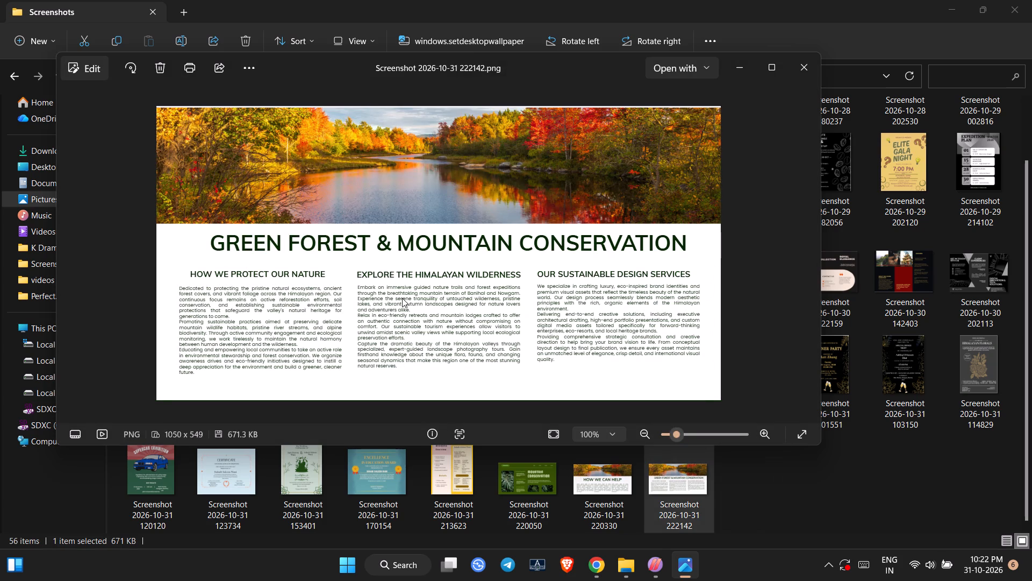
# Compare the "How We Can Help" placeholder screenshot with the finished Green Forest capture, and delete the placeholder file, Screenshot 2026-10-31 220330.png.
pyautogui.press('Left')
pyautogui.press('pageup')
pyautogui.press('Right')
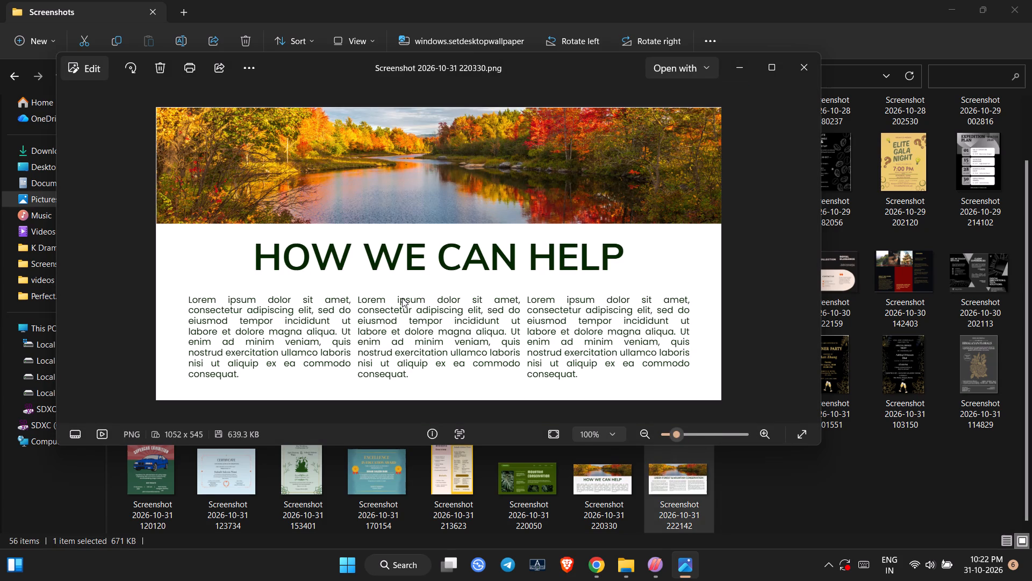
pyautogui.press('Right')
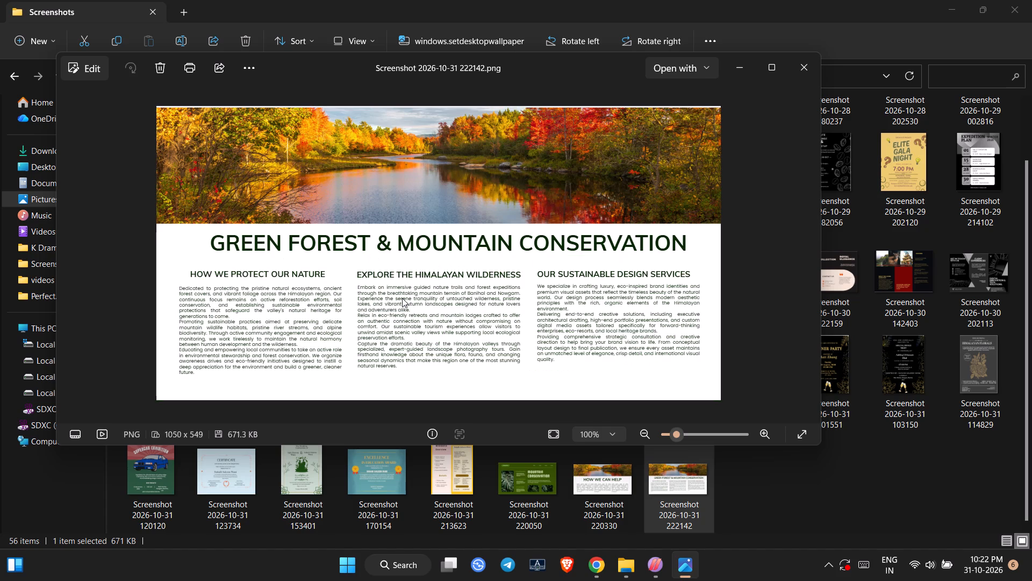
pyautogui.press('Left')
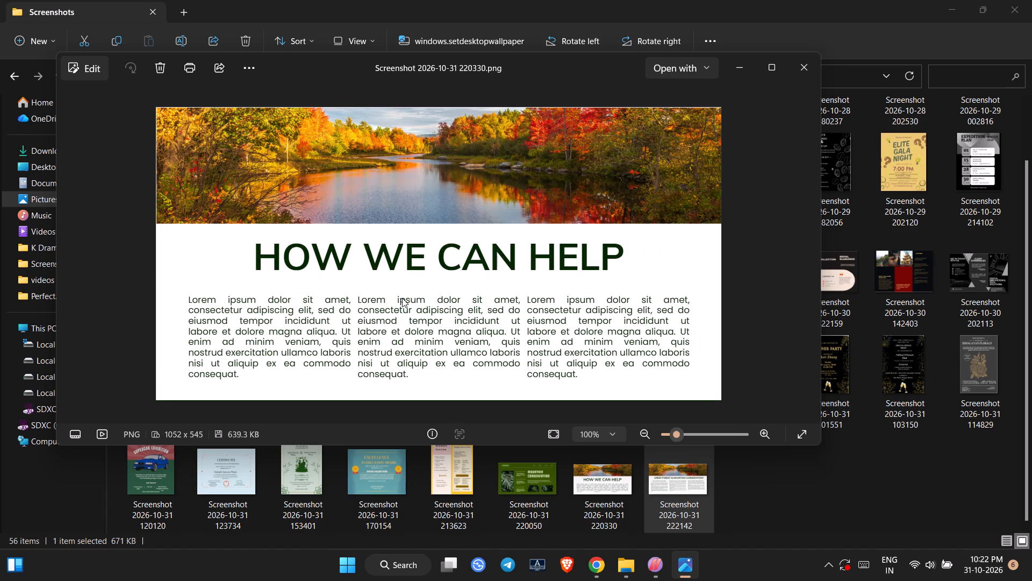
pyautogui.press('Right')
pyautogui.press('Left')
pyautogui.press('Right')
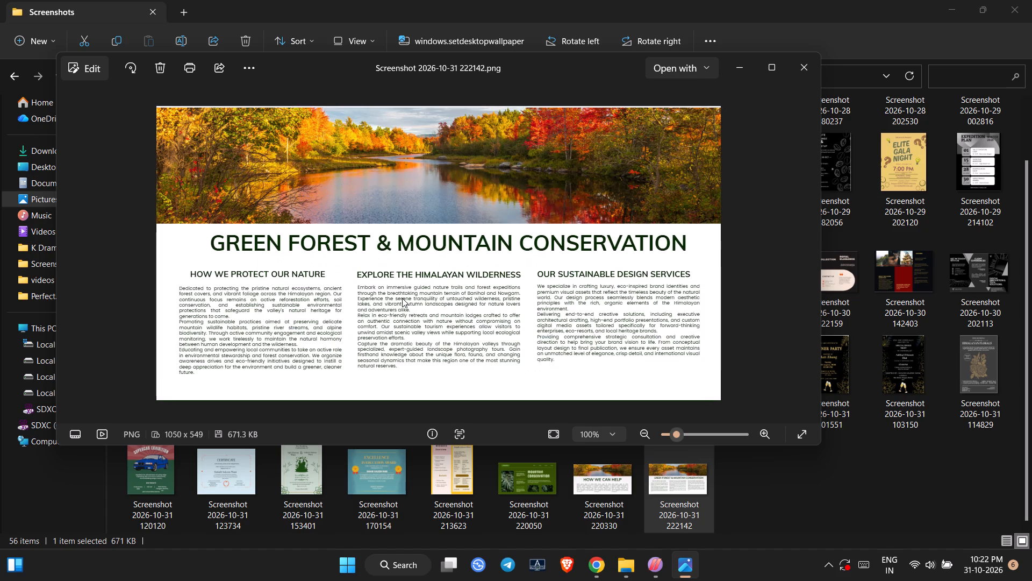
pyautogui.press('Left')
pyautogui.press('Delete')
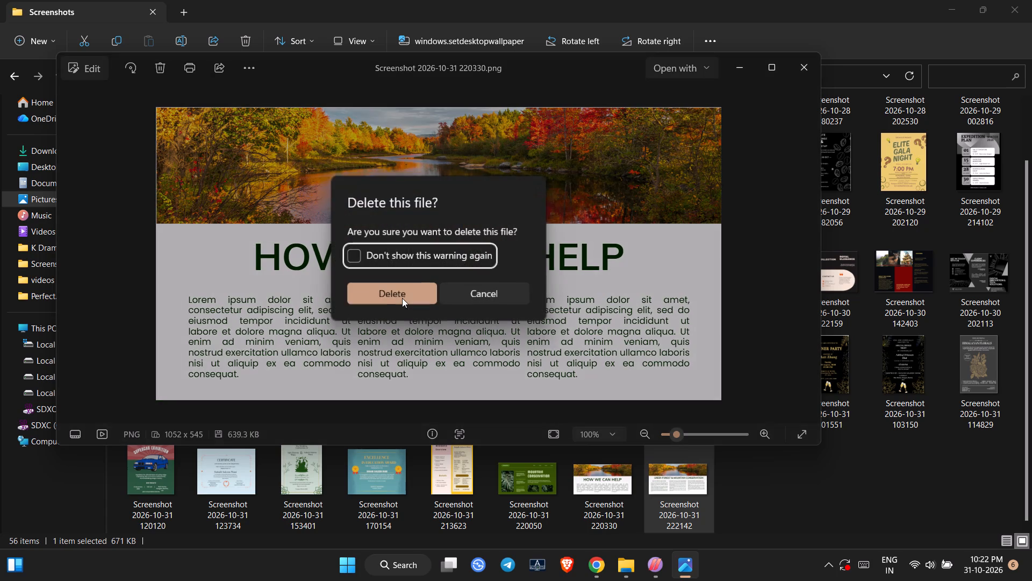
pyautogui.click(402, 298)
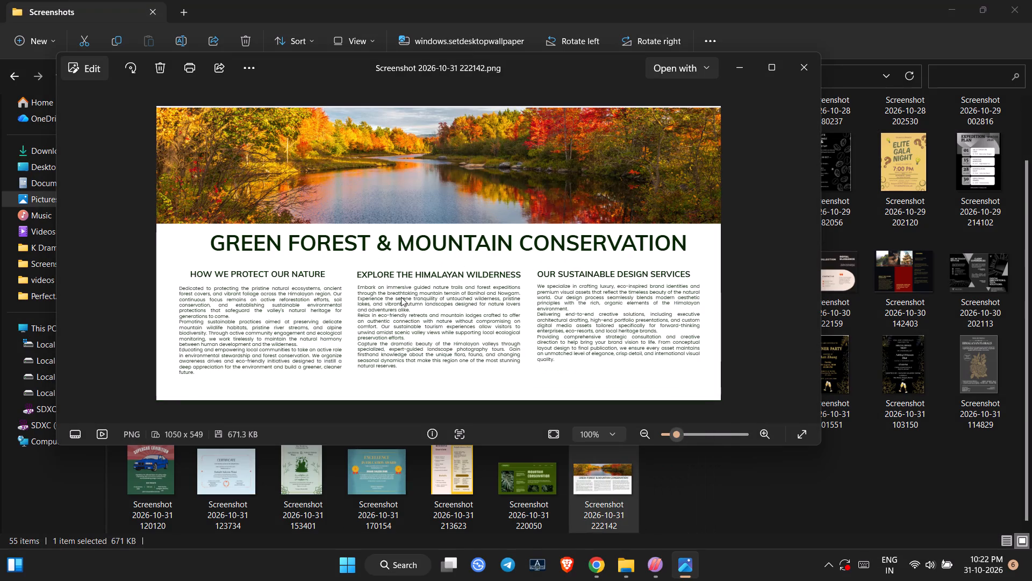
# Minimise the image viewer and File Explorer, refresh the desktop, and close the viewer showing the Green Forest capture.
pyautogui.click(751, 59)
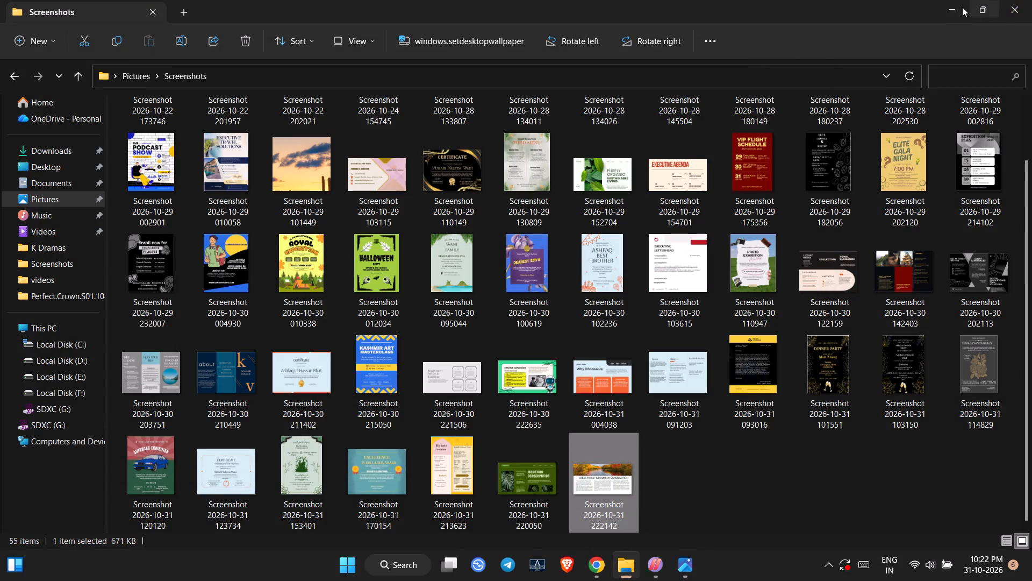
pyautogui.click(955, 7)
pyautogui.rightClick(650, 98)
pyautogui.click(690, 152)
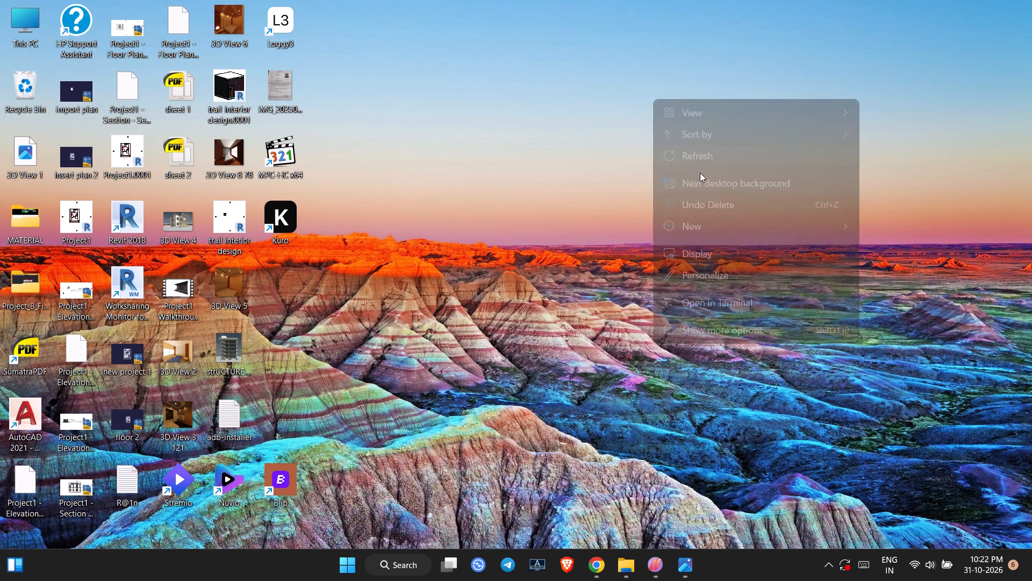
pyautogui.moveTo(682, 570); pyautogui.dragTo(683, 565)
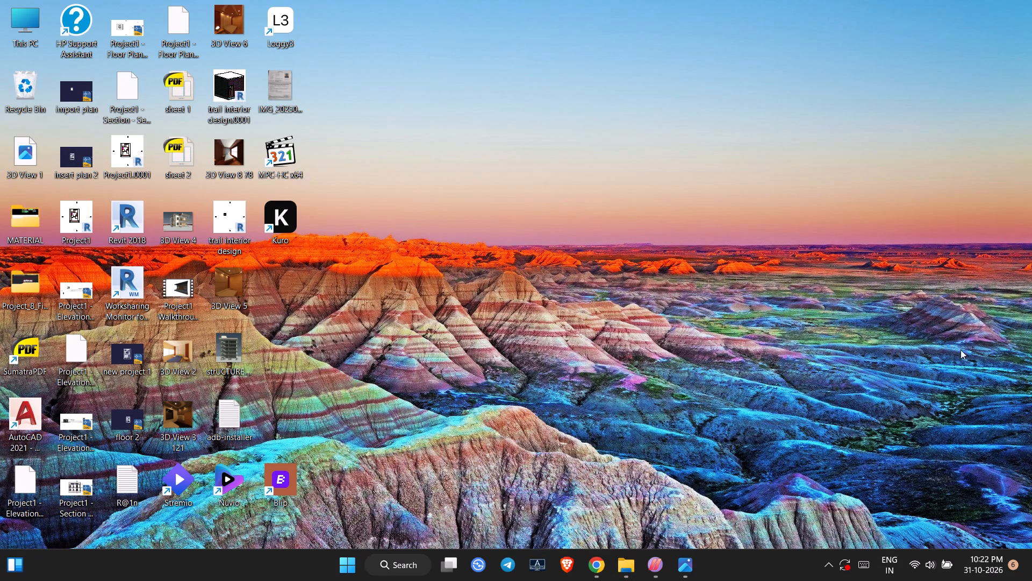
pyautogui.click(683, 563)
pyautogui.click(807, 62)
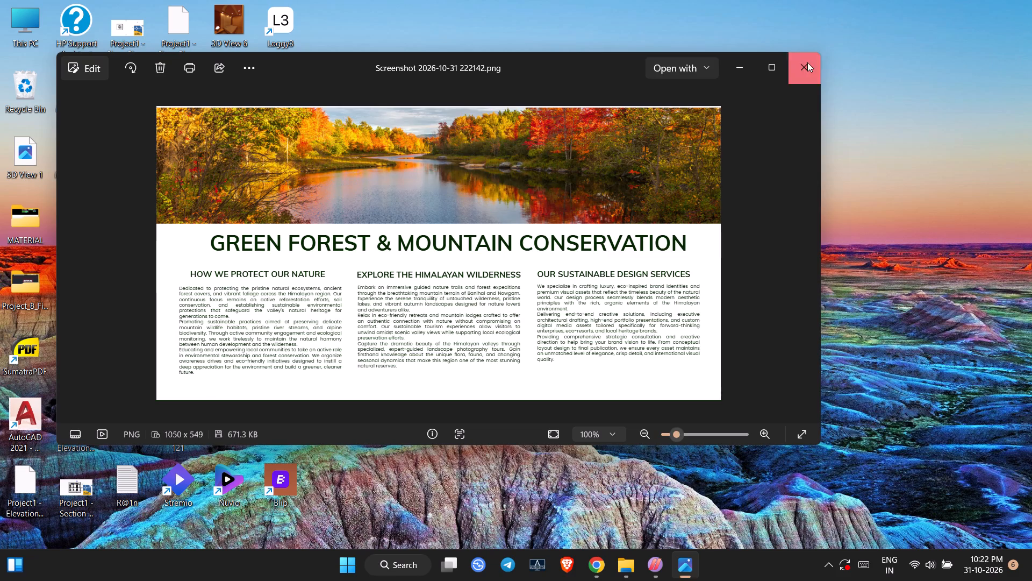